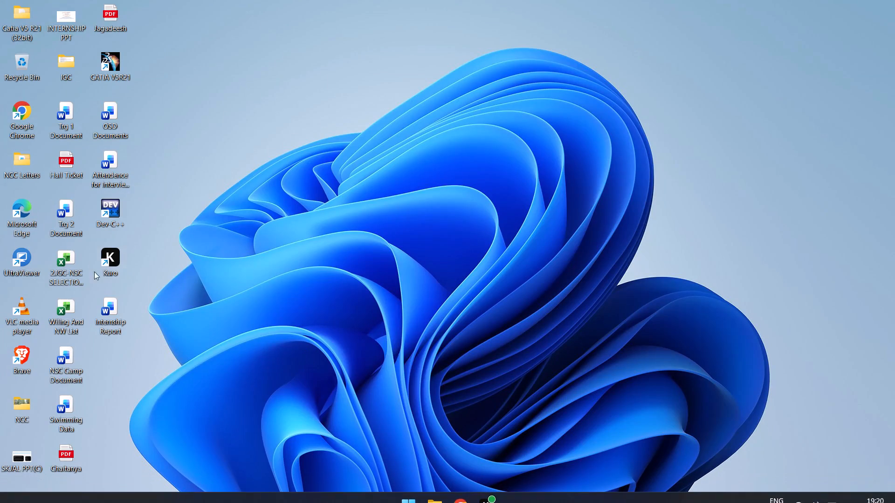
Open the Internship Report document from the desktop and dismiss the gaming hub notification.
{"action": "double_click", "coordinate": [111, 319]}
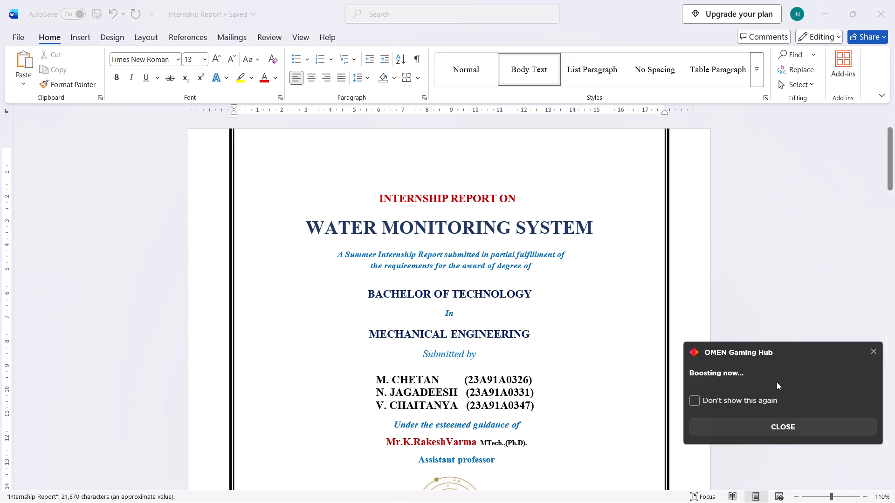
{"action": "left_click", "coordinate": [874, 350]}
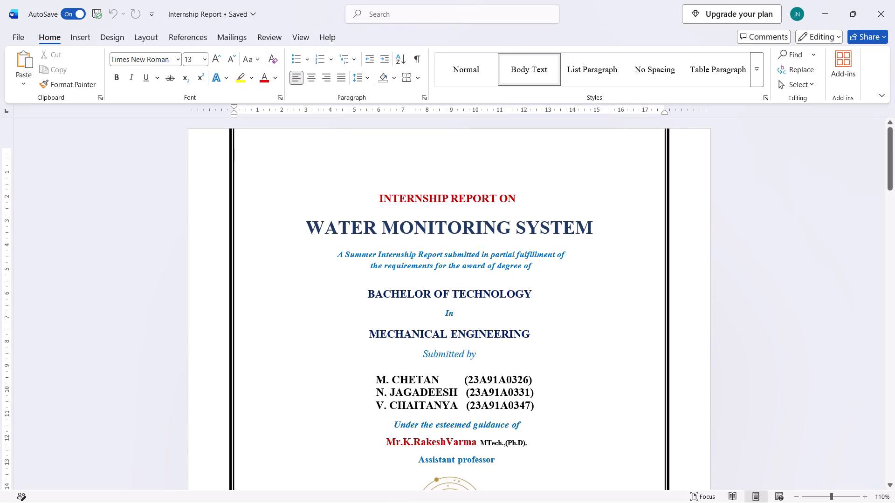
Set the line spacing of the three student name and roll number lines on the cover page to 1.15.
{"action": "scroll", "coordinate": [531, 262], "scroll_direction": "down", "scroll_amount": 2}
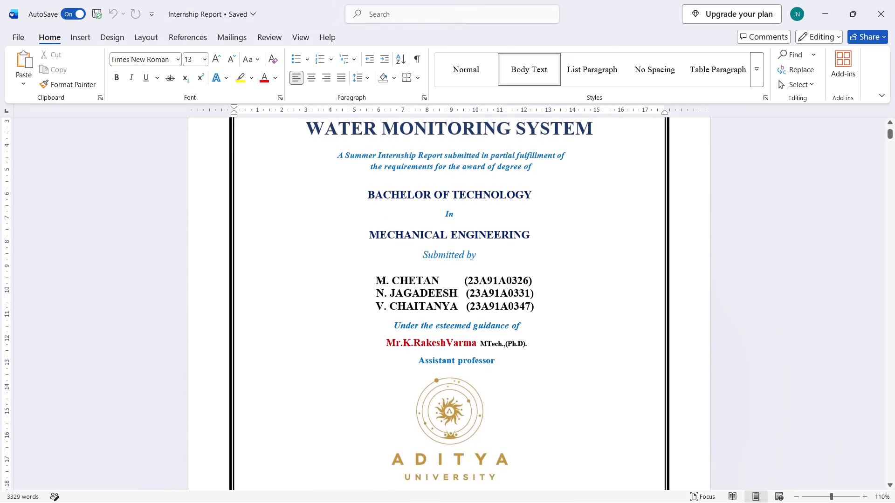
{"action": "scroll", "coordinate": [531, 262], "scroll_direction": "down", "scroll_amount": 1}
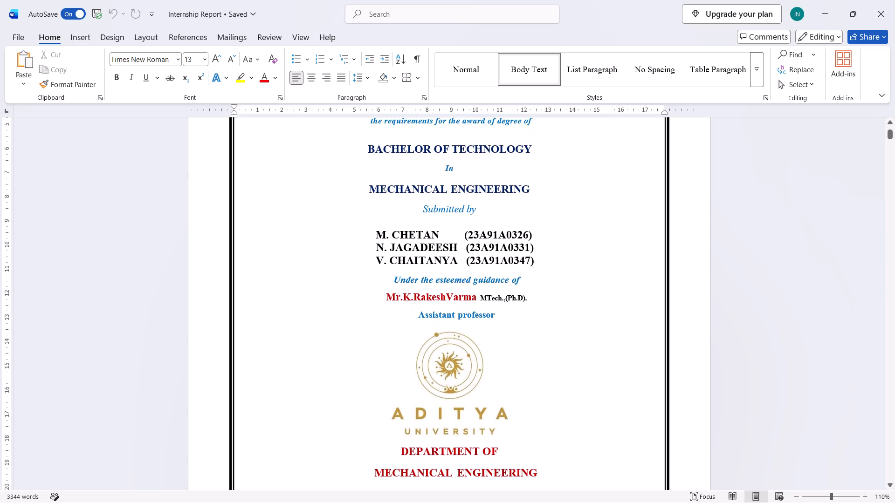
{"action": "left_click_drag", "start_coordinate": [378, 232], "coordinate": [520, 258]}
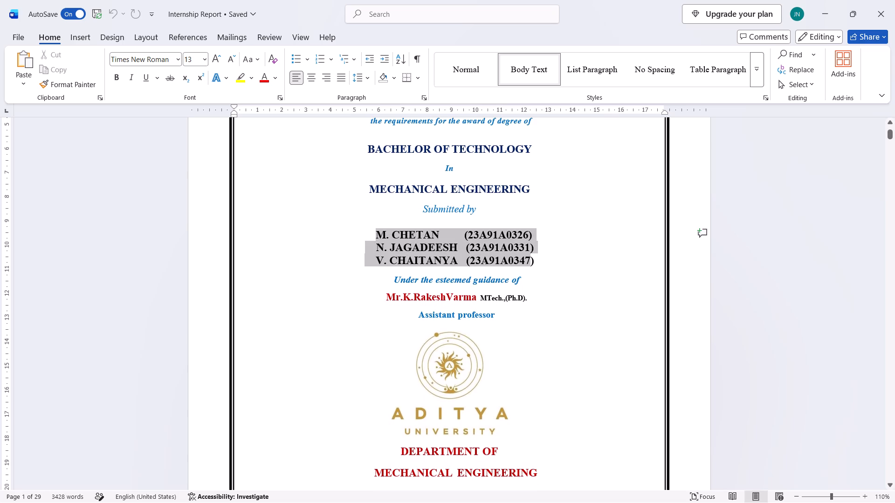
{"action": "left_click_drag", "start_coordinate": [520, 258], "coordinate": [554, 265]}
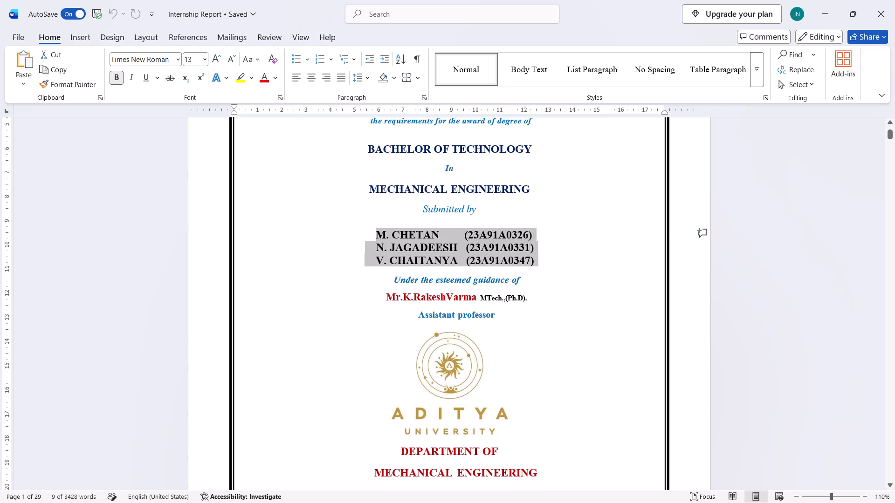
{"action": "left_click", "coordinate": [371, 78]}
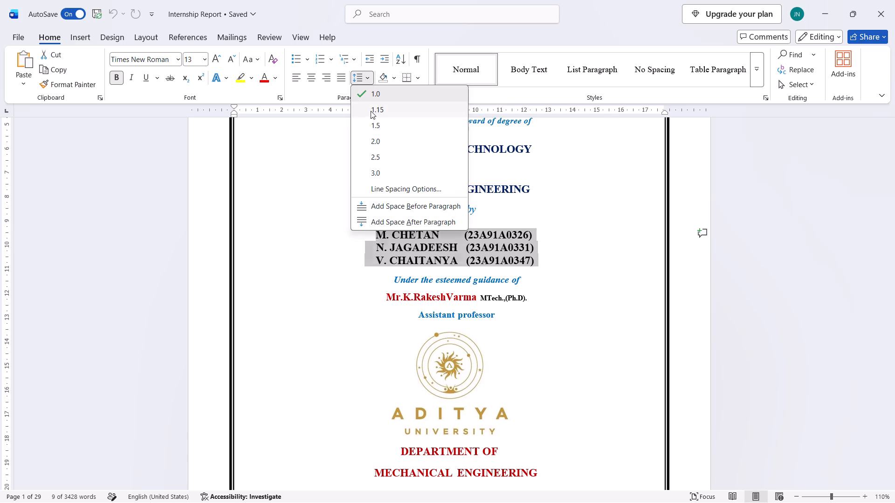
{"action": "left_click", "coordinate": [373, 112]}
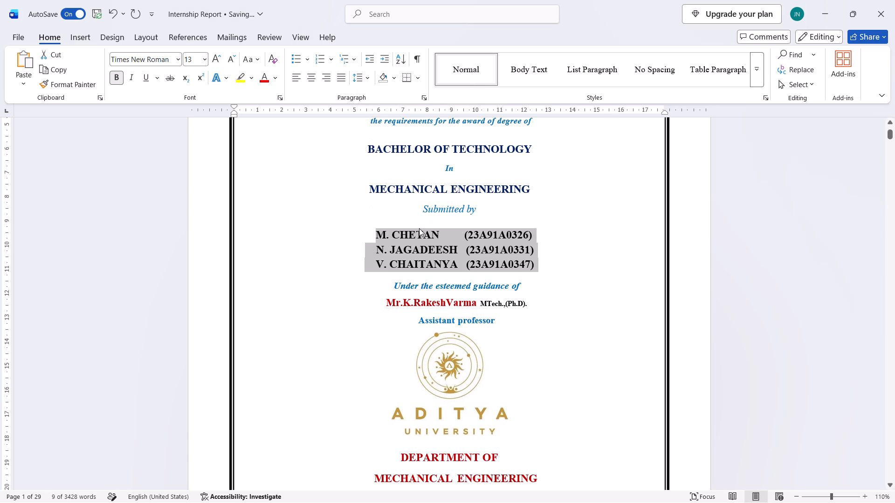
{"action": "left_click", "coordinate": [411, 245]}
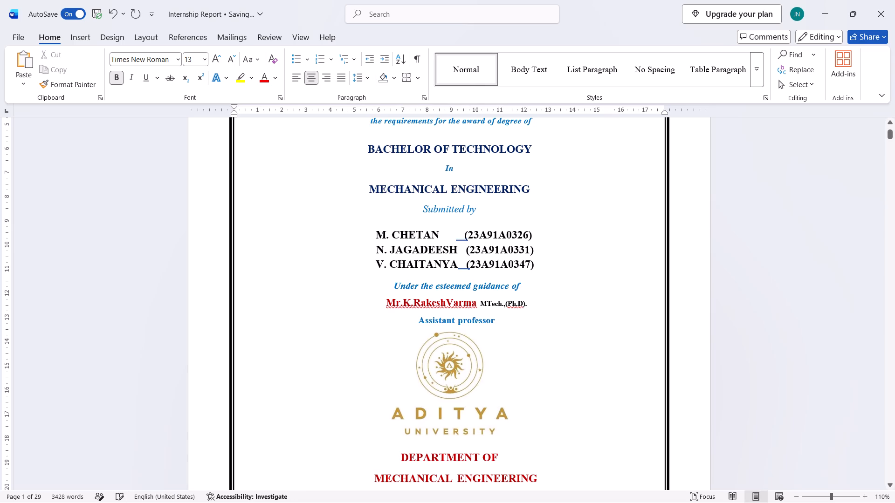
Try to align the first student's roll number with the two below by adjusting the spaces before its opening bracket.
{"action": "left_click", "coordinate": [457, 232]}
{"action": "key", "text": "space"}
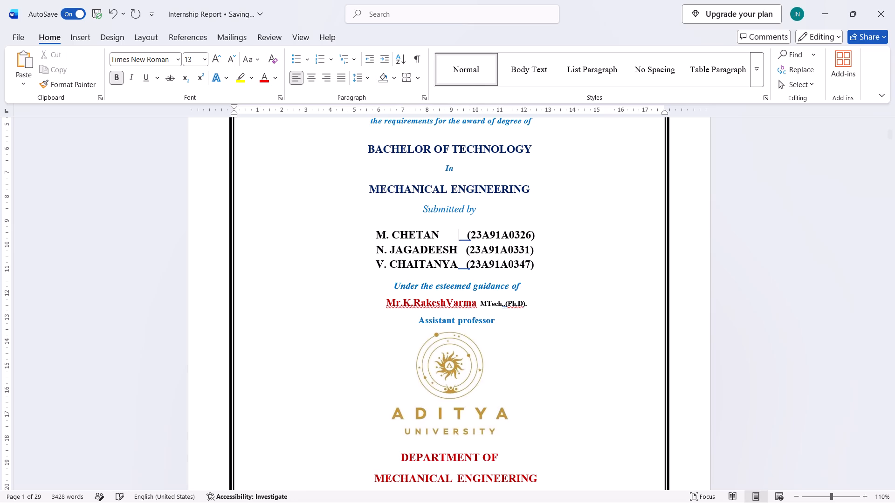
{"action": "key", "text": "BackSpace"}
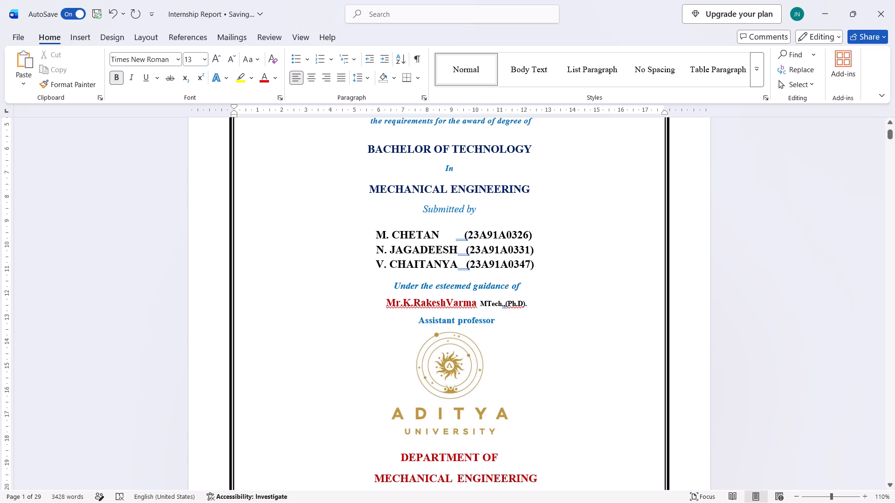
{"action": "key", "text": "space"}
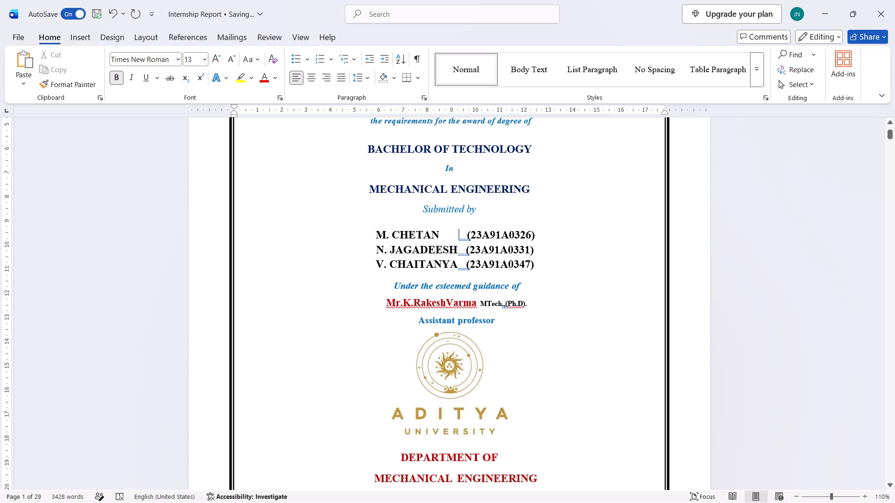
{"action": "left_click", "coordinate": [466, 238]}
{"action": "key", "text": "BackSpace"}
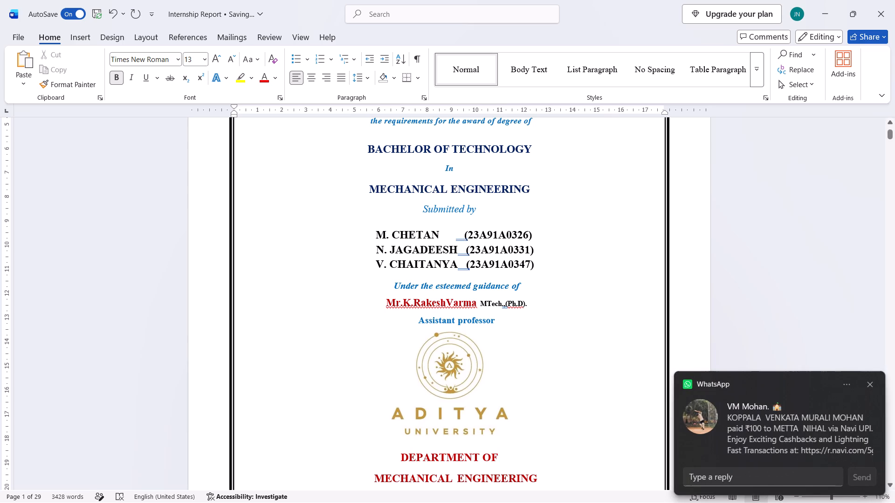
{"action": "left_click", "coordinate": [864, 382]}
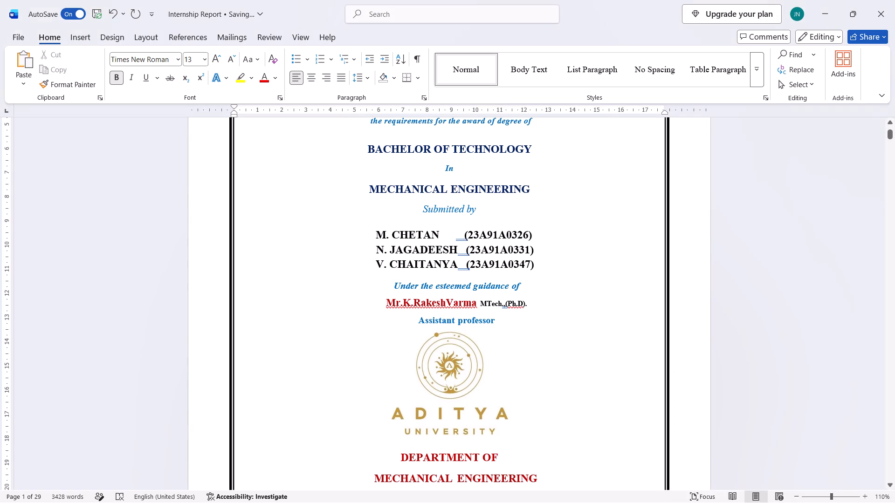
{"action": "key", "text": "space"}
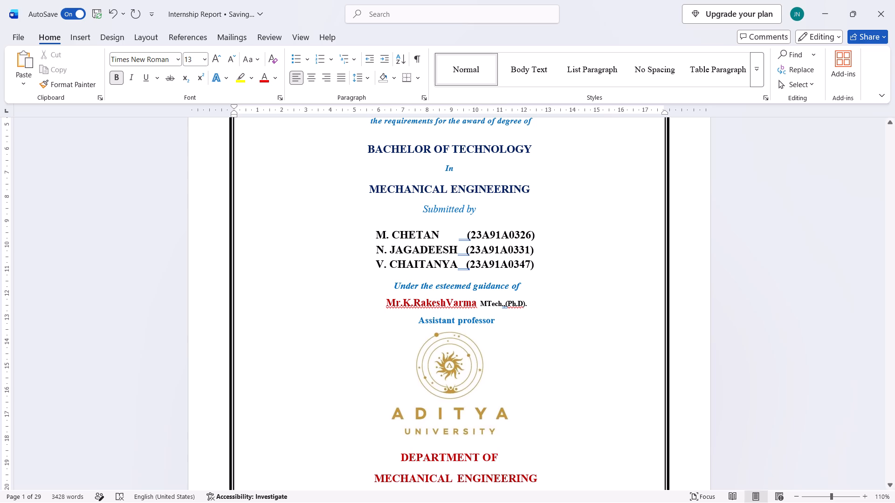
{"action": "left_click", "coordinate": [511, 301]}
Delete the extra spaces between the first student's name and roll number, leaving a single space.
{"action": "scroll", "coordinate": [530, 333], "scroll_direction": "down", "scroll_amount": 1}
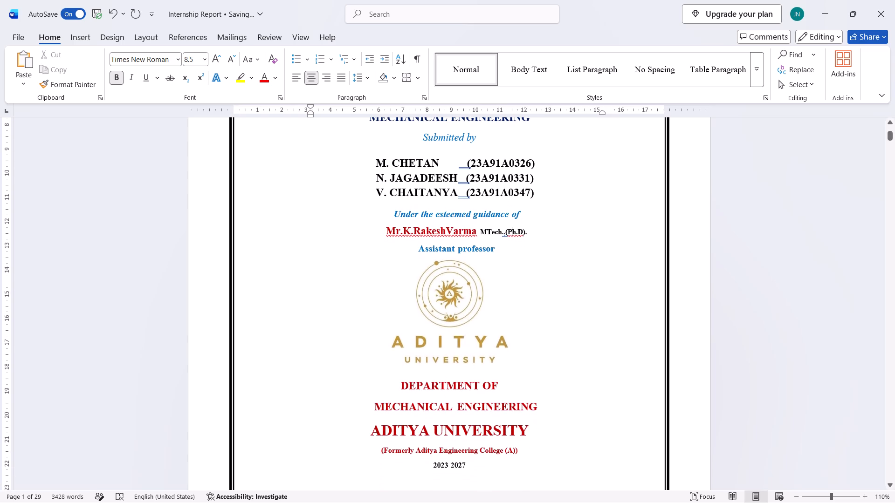
{"action": "left_click", "coordinate": [468, 165]}
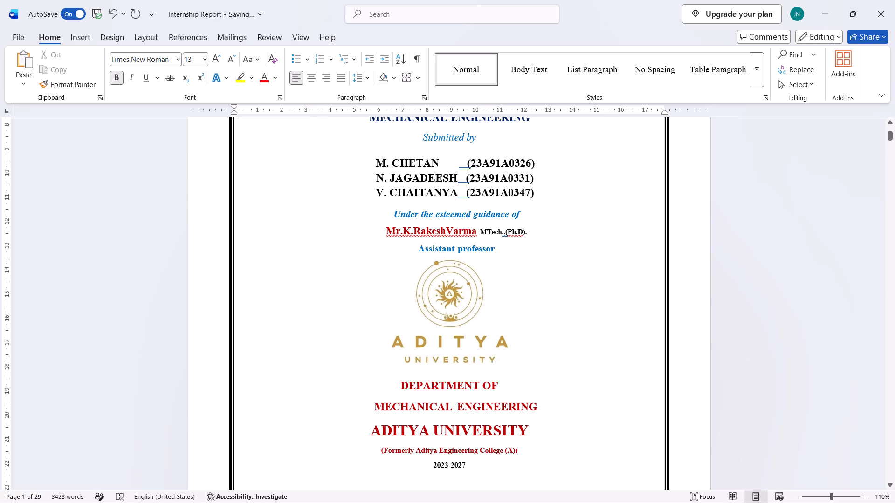
{"action": "key", "text": "BackSpace"}
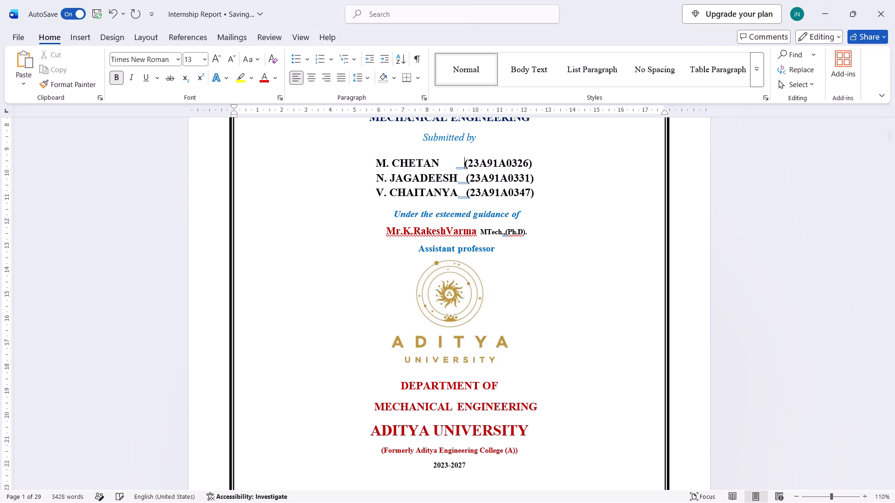
{"action": "key", "text": "BackSpace"}
{"action": "key", "text": "BackSpace"}
{"action": "key", "text": "BackSpace"}
{"action": "key", "text": "BackSpace"}
{"action": "key", "text": "BackSpace"}
{"action": "key", "text": "BackSpace"}
{"action": "key", "text": "BackSpace"}
{"action": "key", "text": "BackSpace"}
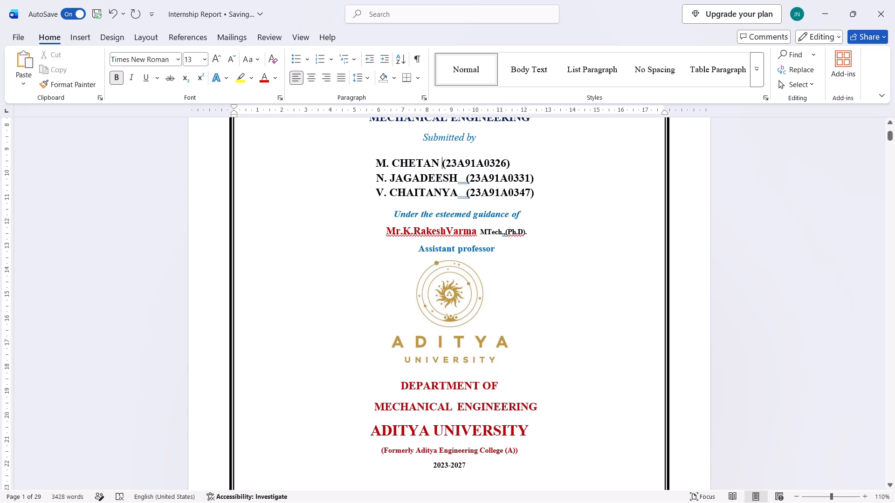
Insert nine spaces before the first student's roll number to line it up with the roll numbers below.
{"action": "key", "text": "space"}
{"action": "key", "text": "space"}
{"action": "key", "text": "space"}
{"action": "key", "text": "space"}
{"action": "key", "text": "space"}
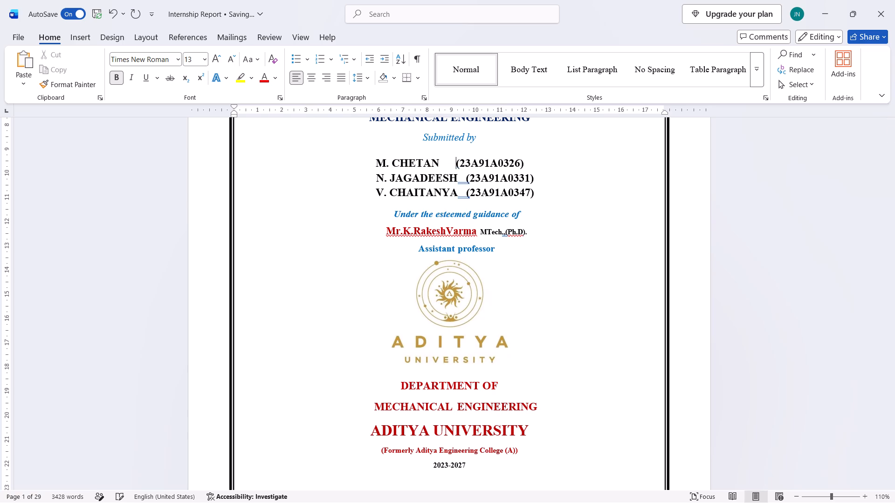
{"action": "key", "text": "space"}
{"action": "key", "text": "space"}
{"action": "key", "text": "space"}
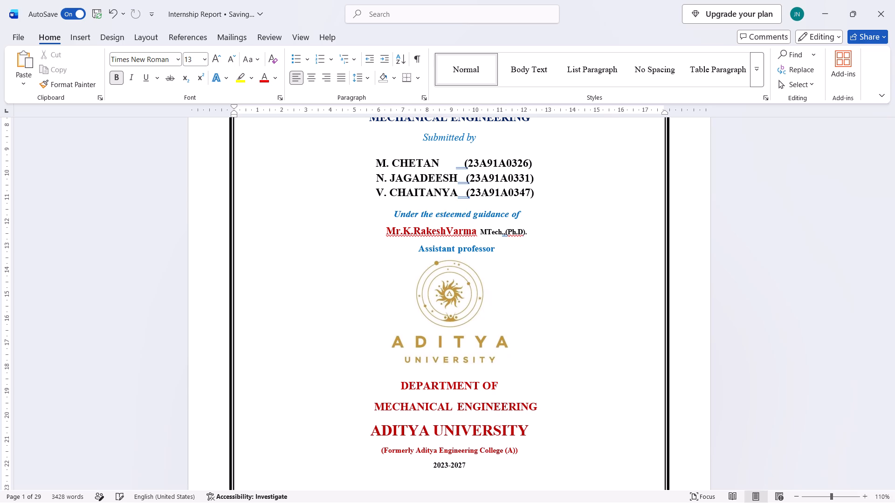
{"action": "key", "text": "space"}
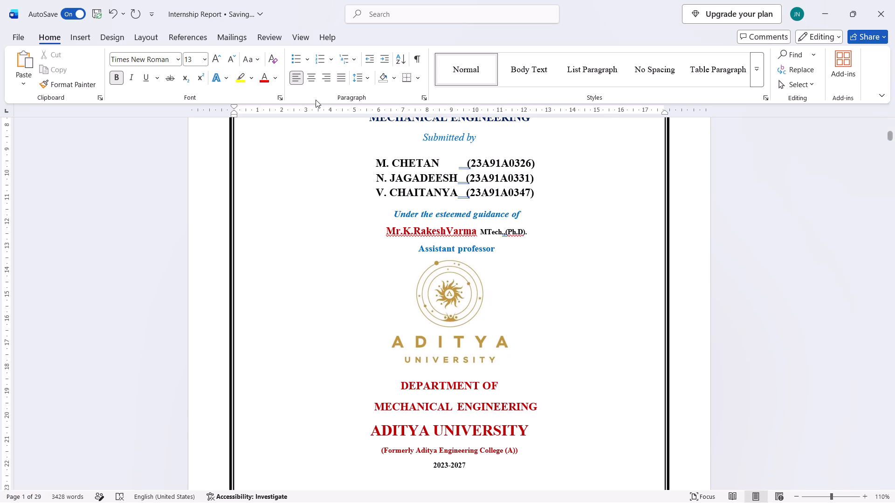
Centre the first student's line and insert five spaces before the name.
{"action": "left_click", "coordinate": [310, 81]}
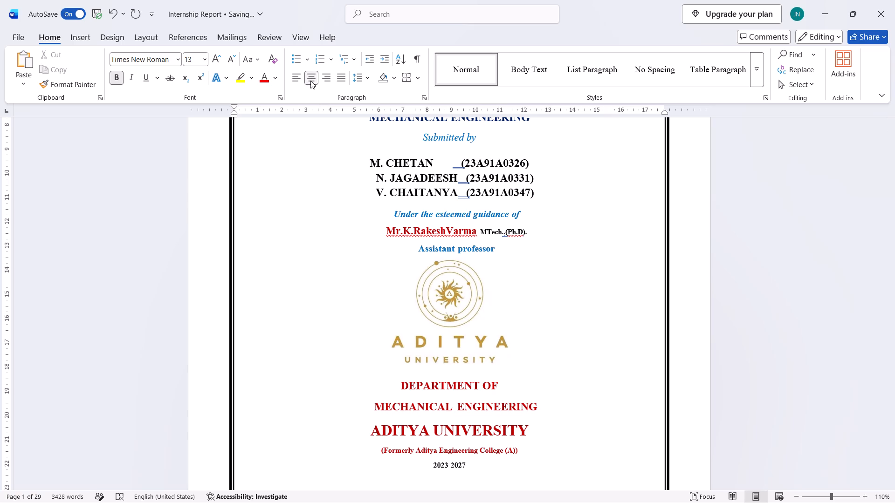
{"action": "left_click", "coordinate": [368, 160]}
{"action": "key", "text": "space"}
{"action": "key", "text": "space"}
{"action": "key", "text": "space"}
{"action": "key", "text": "space"}
{"action": "key", "text": "space"}
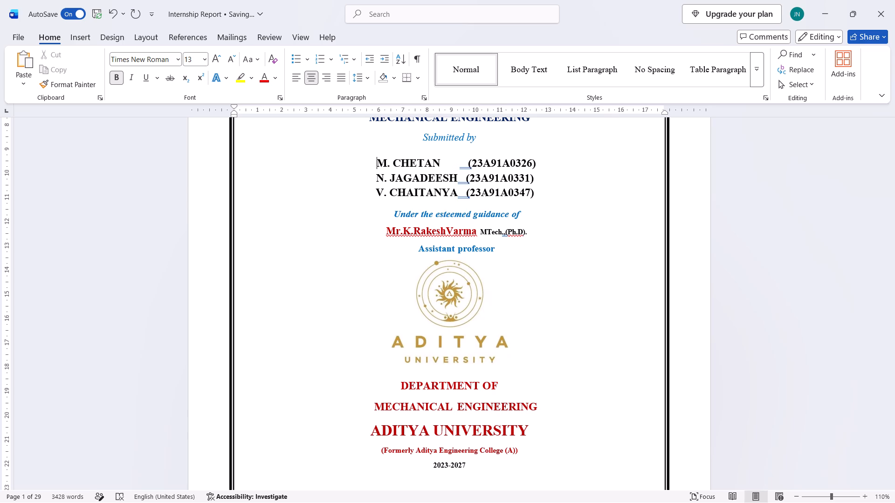
Remove two leading spaces before the first student's name and readjust the gap before the roll number.
{"action": "left_click", "coordinate": [467, 163]}
{"action": "key", "text": "BackSpace"}
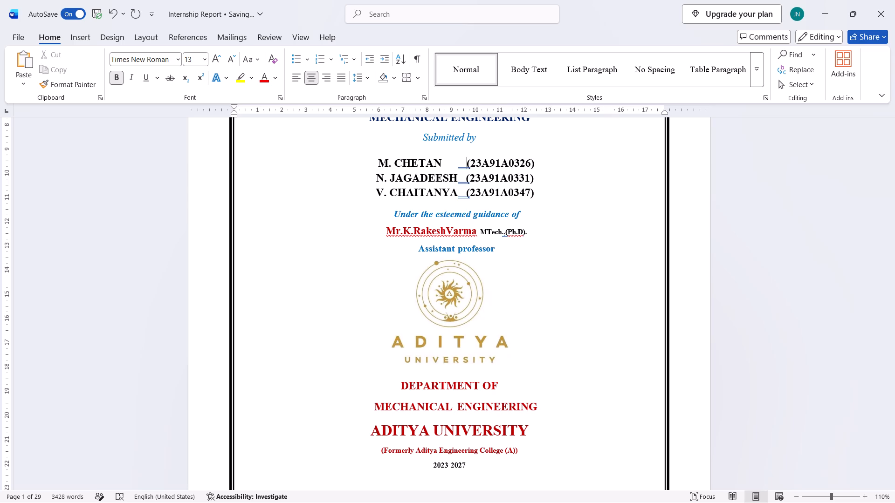
{"action": "key", "text": "BackSpace"}
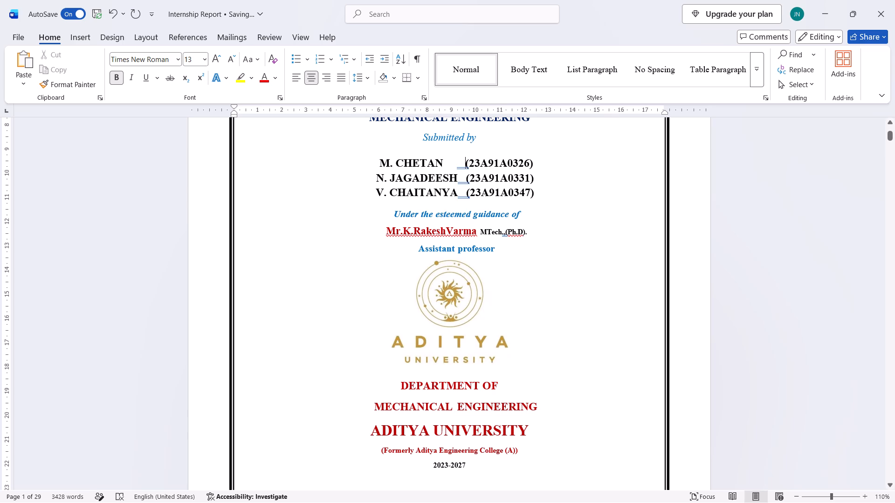
{"action": "left_click", "coordinate": [377, 164]}
{"action": "key", "text": "BackSpace"}
{"action": "key", "text": "BackSpace"}
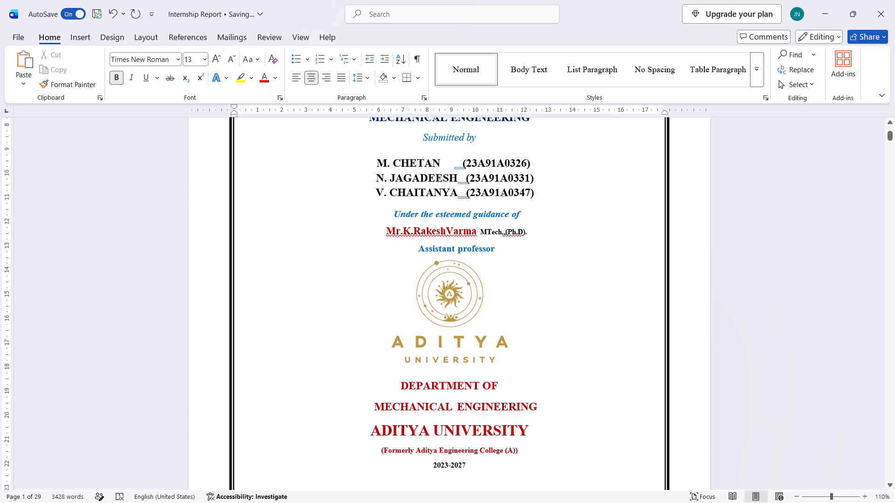
{"action": "left_click", "coordinate": [457, 159]}
{"action": "key", "text": "space"}
{"action": "key", "text": "space"}
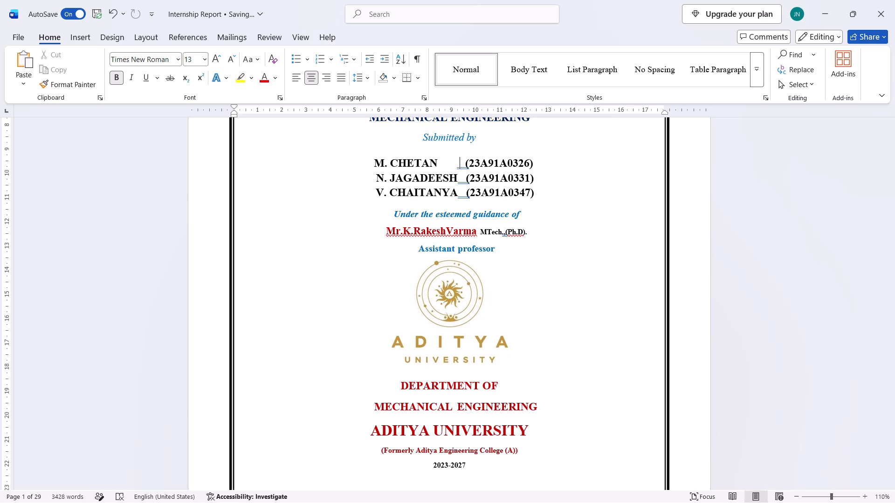
Add one leading space before the first student's name and remove one before the roll number to align with the lines below.
{"action": "left_click", "coordinate": [371, 163]}
{"action": "key", "text": "space"}
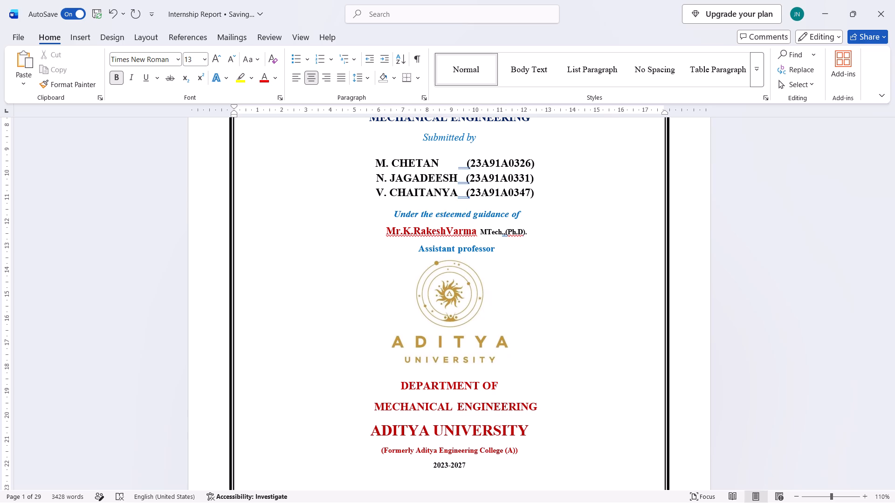
{"action": "key", "text": "BackSpace"}
{"action": "key", "text": "BackSpace"}
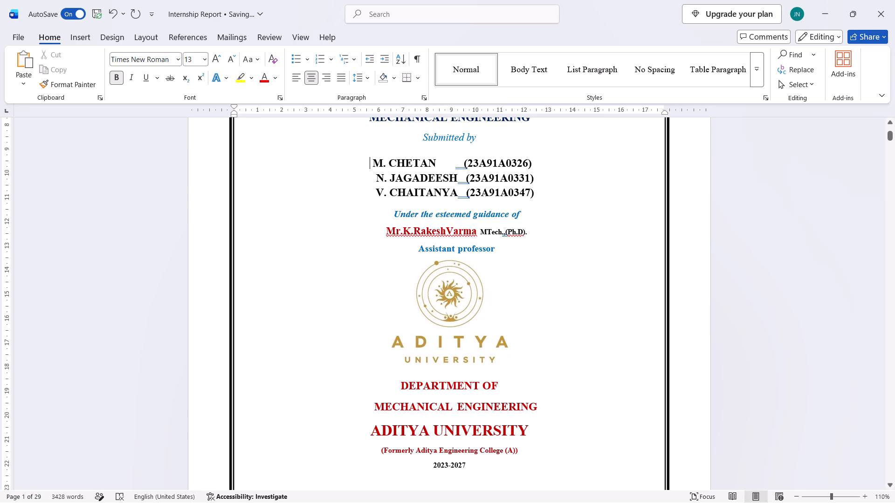
{"action": "key", "text": "space"}
{"action": "key", "text": "space"}
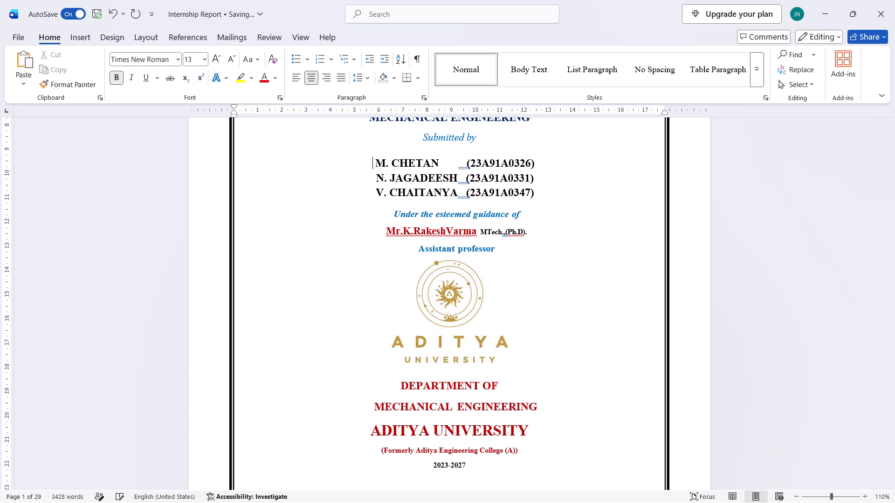
{"action": "left_click", "coordinate": [466, 162]}
{"action": "key", "text": "BackSpace"}
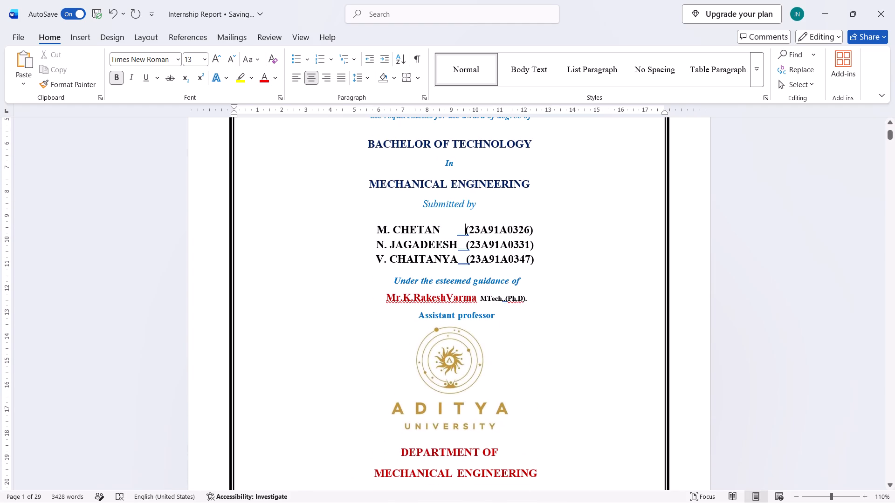
Delete the cover page's guidance block, from "Under the esteemed guidance of" through the guide's name to "Assistant professor".
{"action": "left_click_drag", "start_coordinate": [395, 281], "coordinate": [496, 310]}
{"action": "key", "text": "BackSpace"}
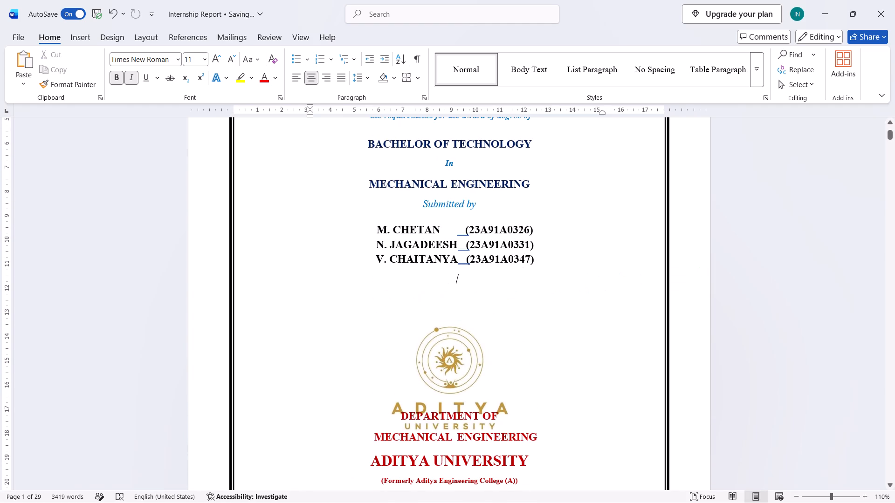
{"action": "left_click", "coordinate": [462, 297]}
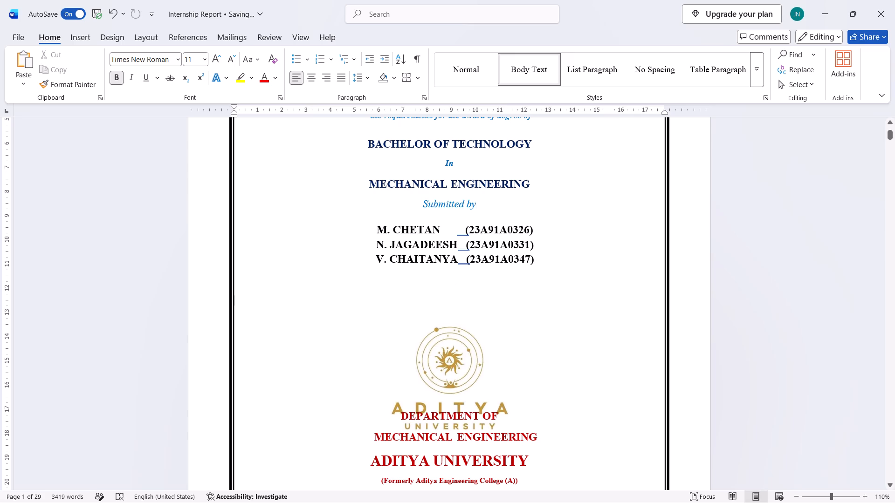
{"action": "left_click", "coordinate": [450, 299]}
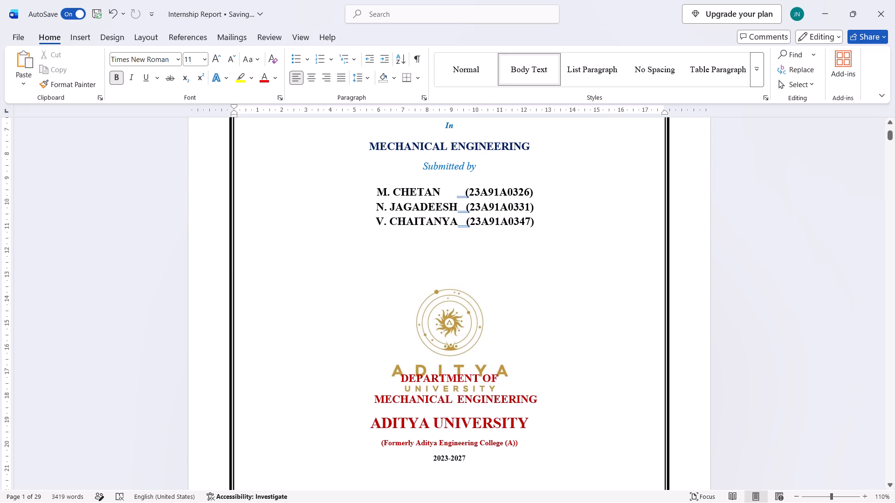
{"action": "scroll", "coordinate": [407, 329], "scroll_direction": "down", "scroll_amount": 1}
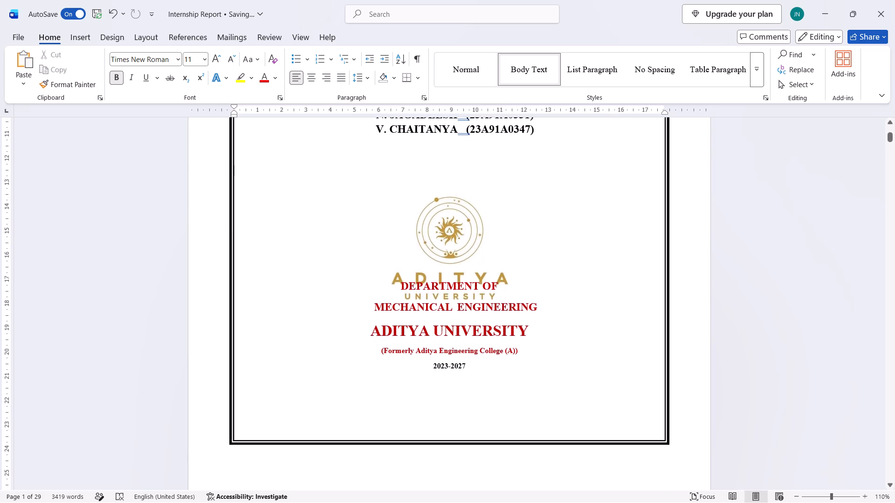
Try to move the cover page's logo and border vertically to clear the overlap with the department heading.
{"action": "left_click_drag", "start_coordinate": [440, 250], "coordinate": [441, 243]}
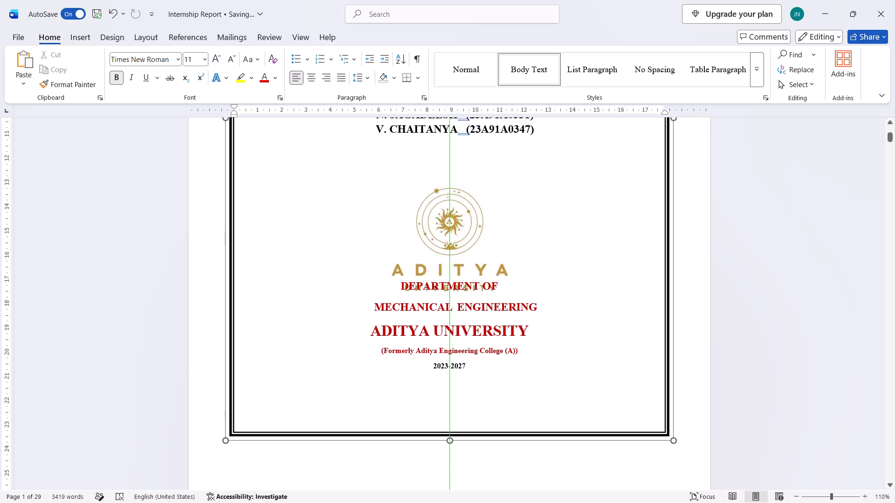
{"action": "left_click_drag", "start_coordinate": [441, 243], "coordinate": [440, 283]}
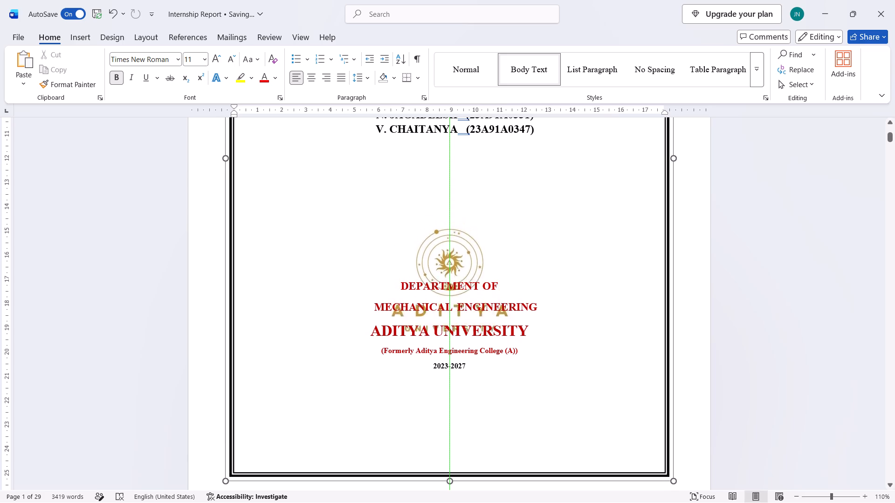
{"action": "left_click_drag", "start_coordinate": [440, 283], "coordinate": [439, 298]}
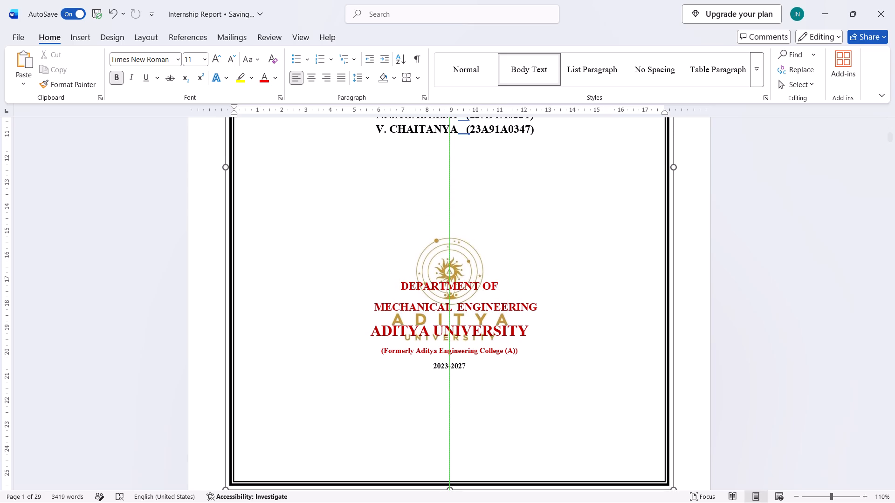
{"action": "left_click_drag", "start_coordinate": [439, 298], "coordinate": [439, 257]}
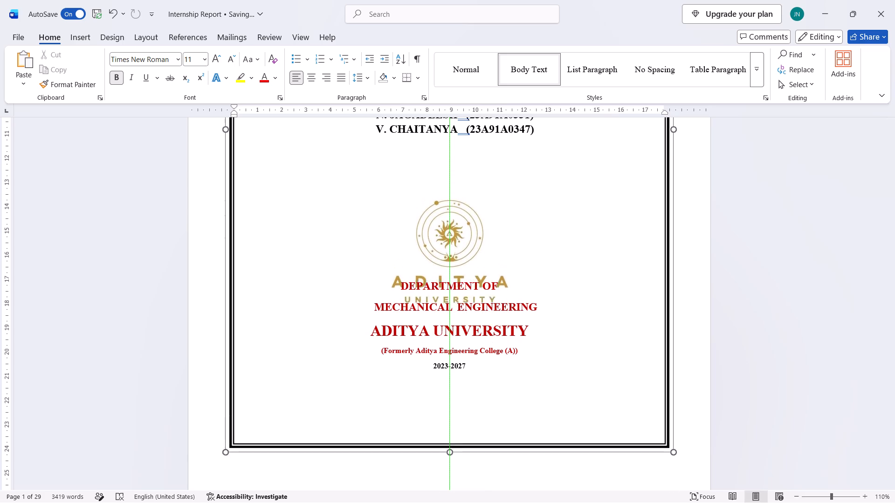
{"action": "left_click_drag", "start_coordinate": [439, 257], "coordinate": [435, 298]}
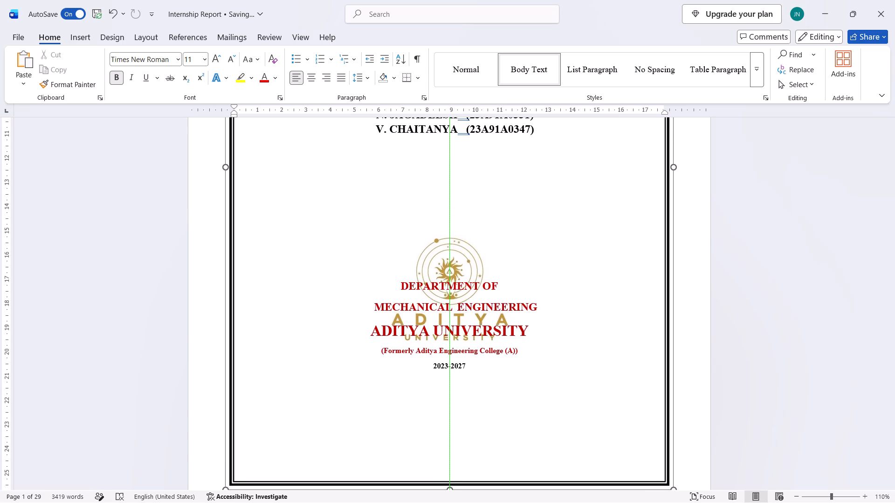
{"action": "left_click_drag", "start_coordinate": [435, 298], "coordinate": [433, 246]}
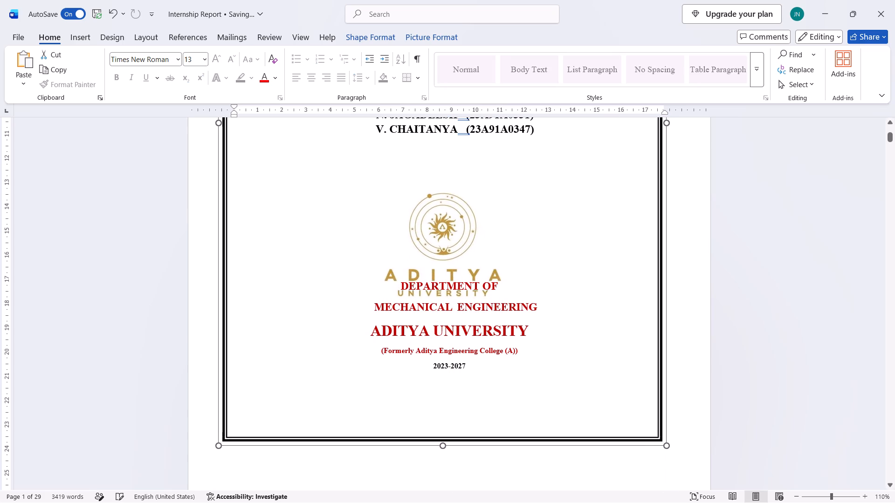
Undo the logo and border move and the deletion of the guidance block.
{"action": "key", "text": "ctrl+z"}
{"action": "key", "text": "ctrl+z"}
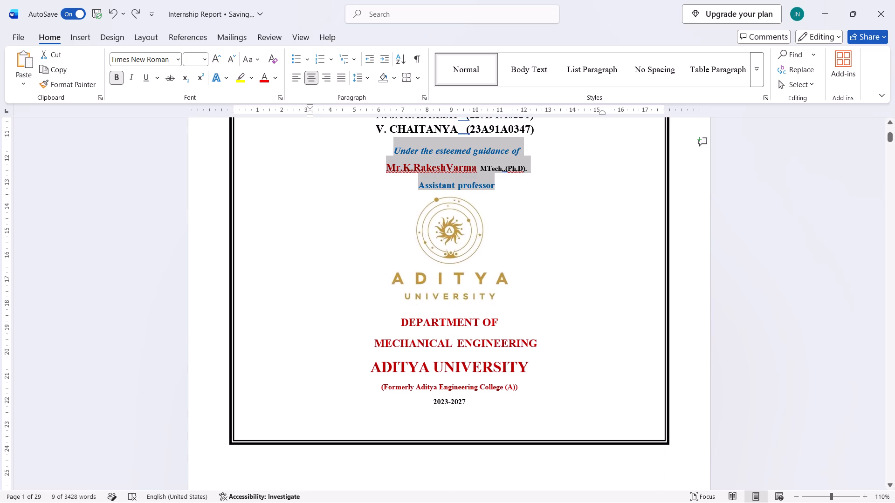
Delete the cover page's guidance block from "Under the esteemed guidance of" through "Assistant professor".
{"action": "left_click", "coordinate": [484, 184]}
{"action": "left_click_drag", "start_coordinate": [396, 151], "coordinate": [401, 154]}
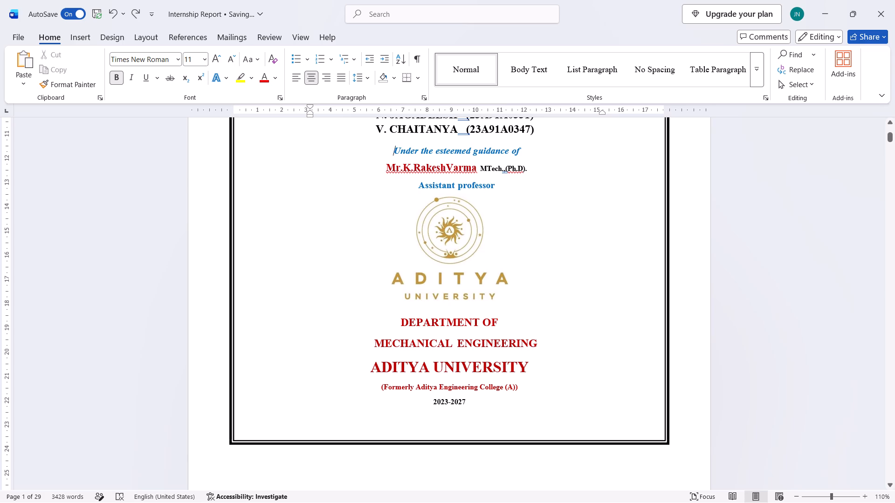
{"action": "left_click_drag", "start_coordinate": [401, 154], "coordinate": [481, 186]}
{"action": "key", "text": "BackSpace"}
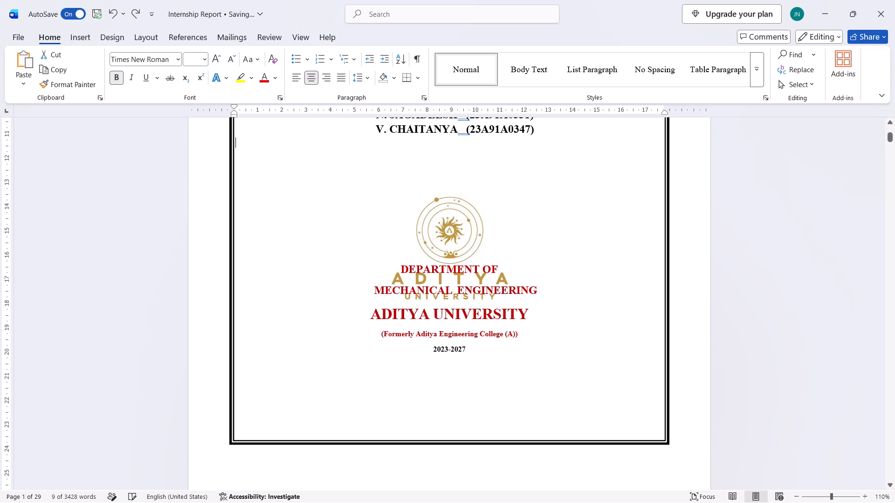
Insert five blank lines below the last student's line to push the department heading beneath the logo.
{"action": "key", "text": "Return"}
{"action": "key", "text": "Return"}
{"action": "key", "text": "Return"}
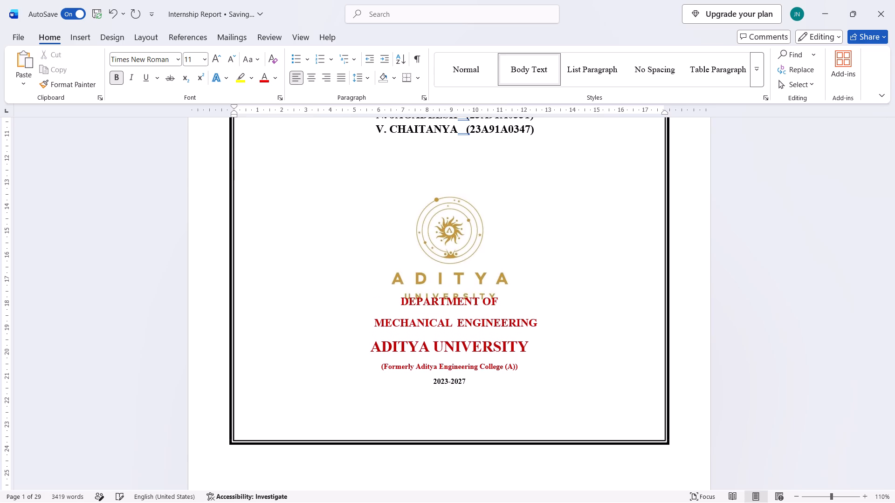
{"action": "key", "text": "Return"}
{"action": "key", "text": "Return"}
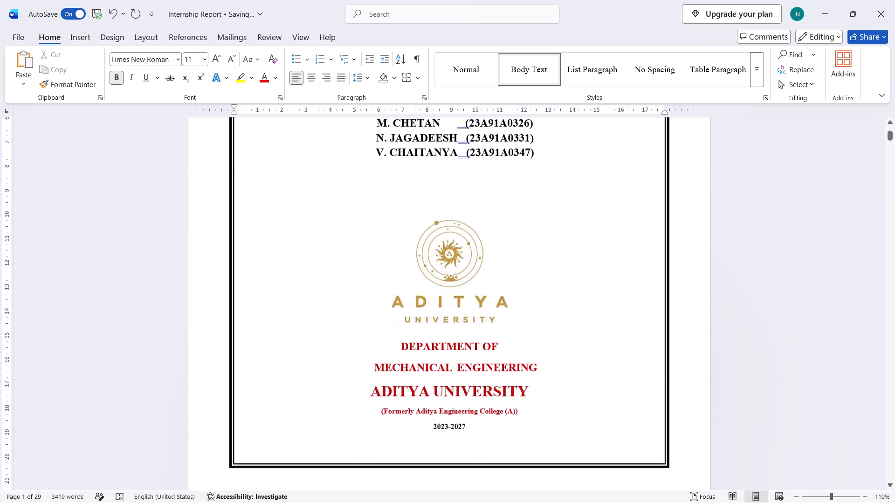
Review the cover page's layout from the report title to the academic years.
{"action": "scroll", "coordinate": [506, 293], "scroll_direction": "up", "scroll_amount": 2}
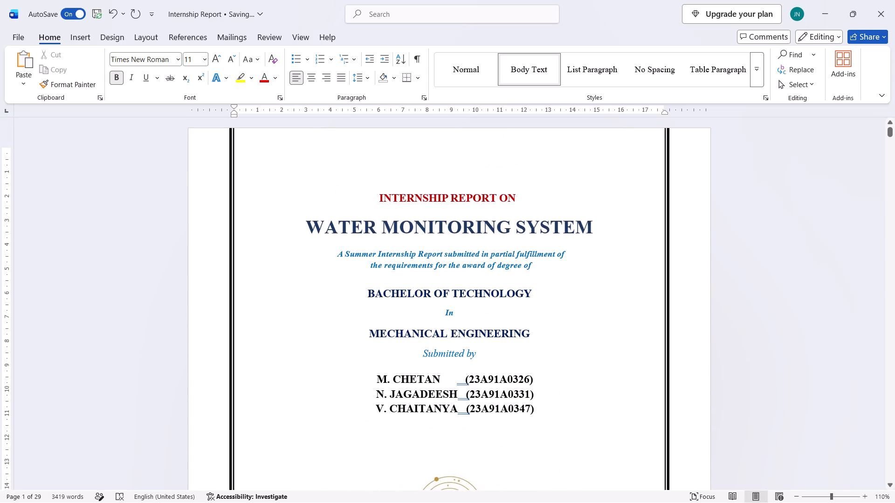
{"action": "scroll", "coordinate": [608, 199], "scroll_direction": "down", "scroll_amount": 4}
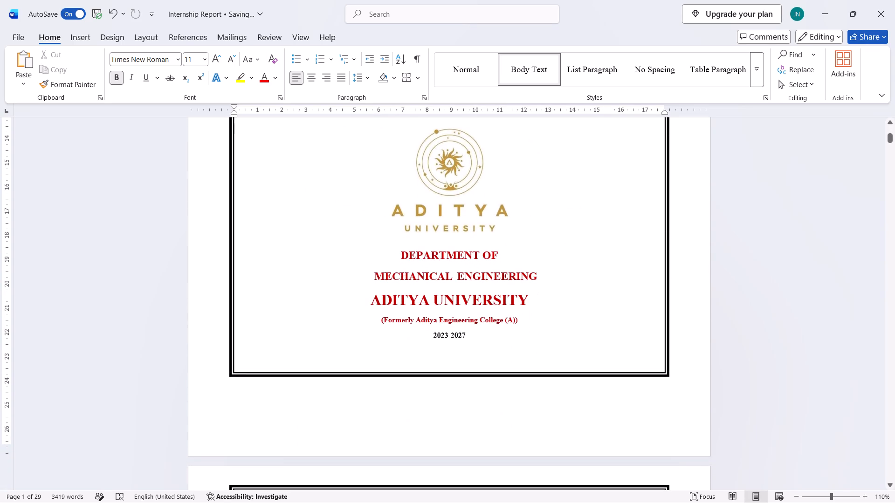
{"action": "scroll", "coordinate": [608, 199], "scroll_direction": "up", "scroll_amount": 4}
{"action": "scroll", "coordinate": [608, 199], "scroll_direction": "down", "scroll_amount": 1}
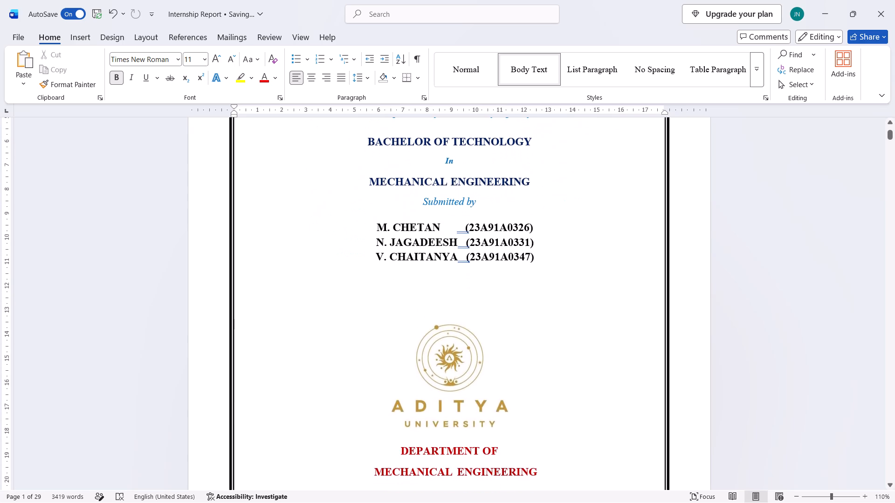
{"action": "scroll", "coordinate": [608, 199], "scroll_direction": "up", "scroll_amount": 2}
{"action": "scroll", "coordinate": [608, 199], "scroll_direction": "down", "scroll_amount": 2}
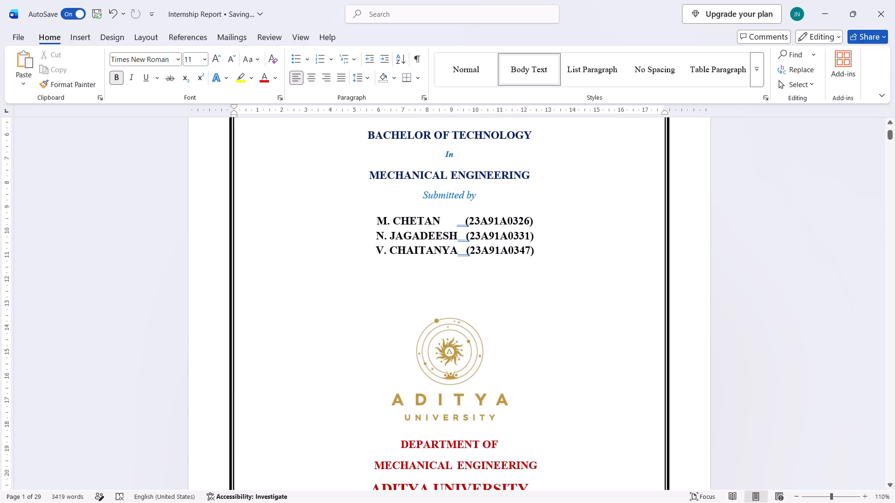
{"action": "scroll", "coordinate": [399, 301], "scroll_direction": "down", "scroll_amount": 3}
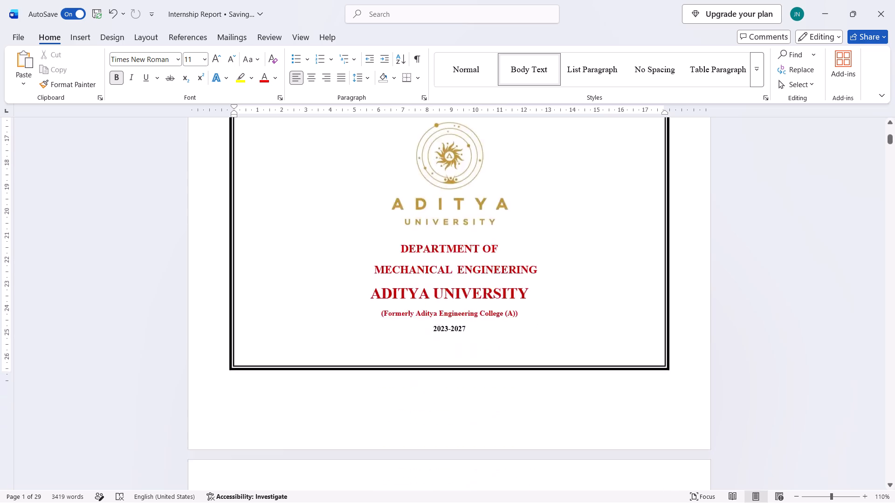
Insert a space between the internship coordinator's first name and surname on the certificate page.
{"action": "scroll", "coordinate": [399, 301], "scroll_direction": "down", "scroll_amount": 2}
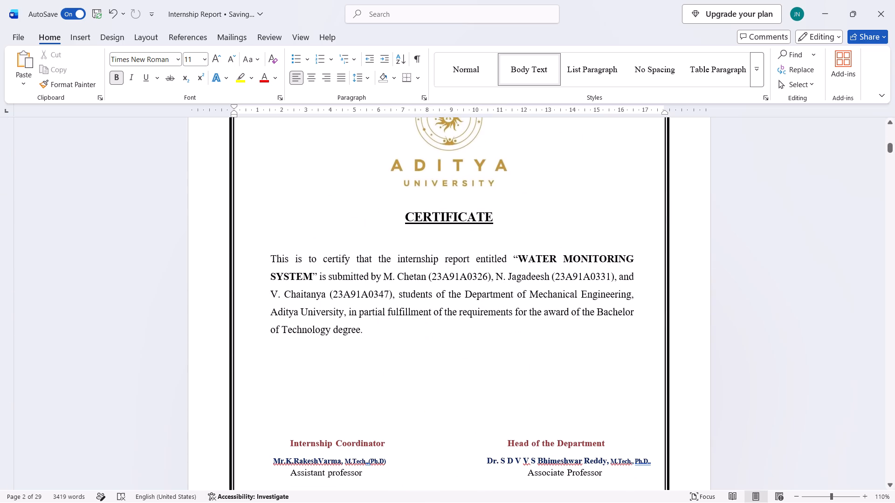
{"action": "scroll", "coordinate": [451, 406], "scroll_direction": "down", "scroll_amount": 3}
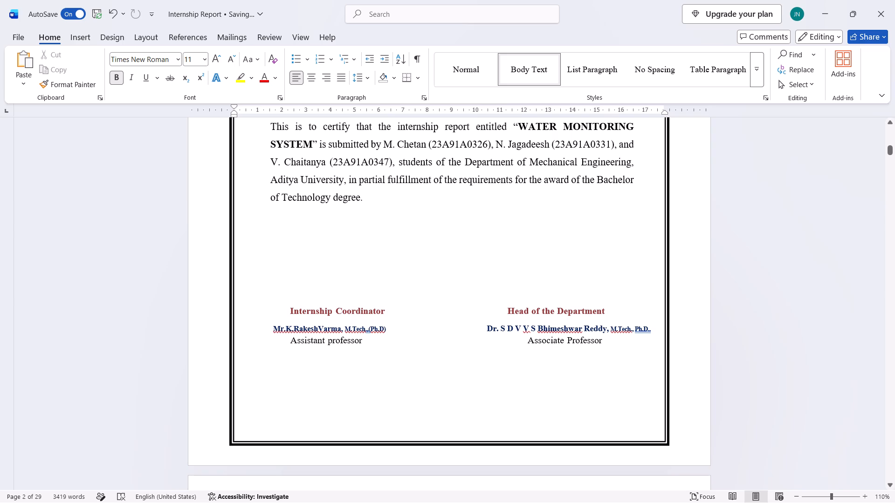
{"action": "left_click", "coordinate": [319, 330]}
{"action": "key", "text": "space"}
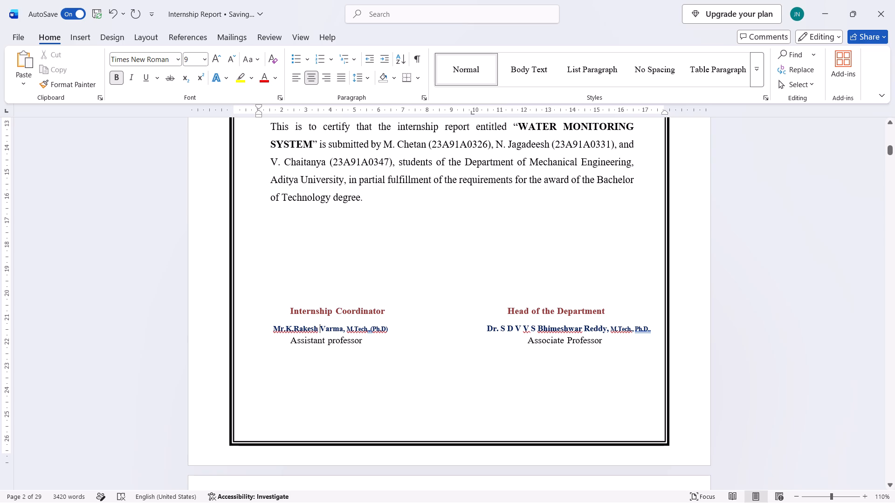
Check the certificate and declaration pages against the cover page, including the student lines under "BY".
{"action": "scroll", "coordinate": [523, 357], "scroll_direction": "up", "scroll_amount": 1}
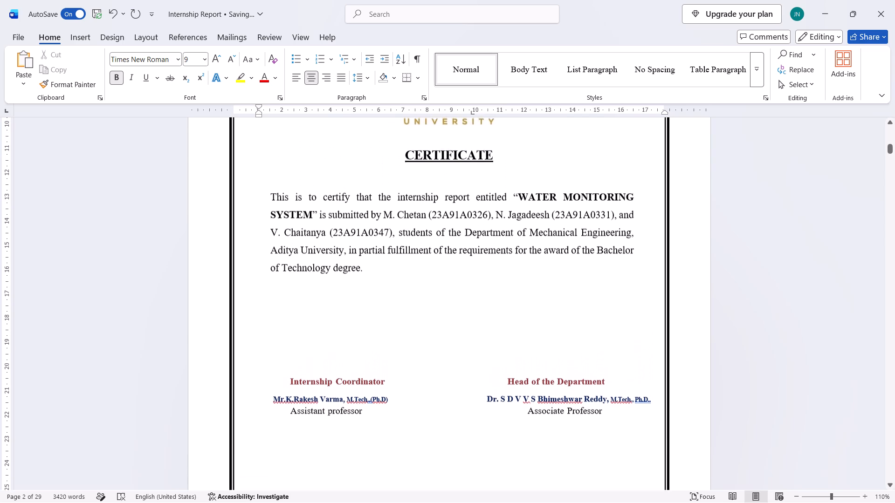
{"action": "scroll", "coordinate": [523, 357], "scroll_direction": "up", "scroll_amount": 1}
{"action": "scroll", "coordinate": [523, 357], "scroll_direction": "down", "scroll_amount": 2}
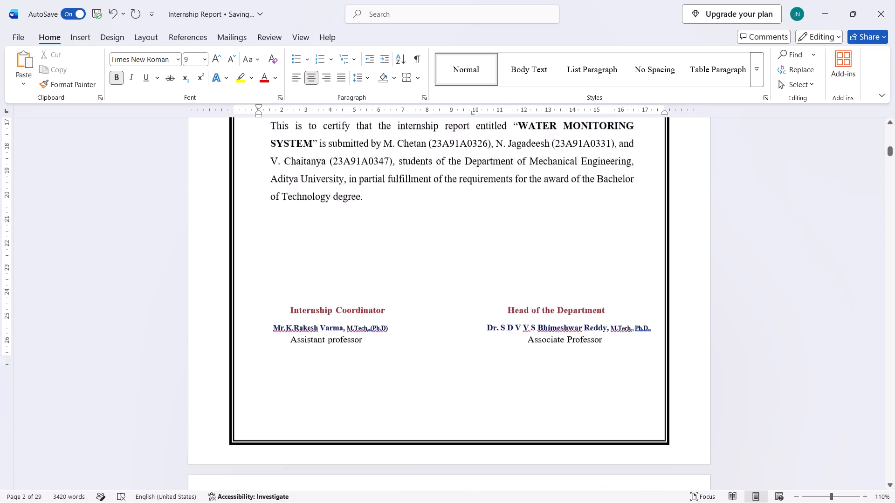
{"action": "scroll", "coordinate": [523, 357], "scroll_direction": "down", "scroll_amount": 3}
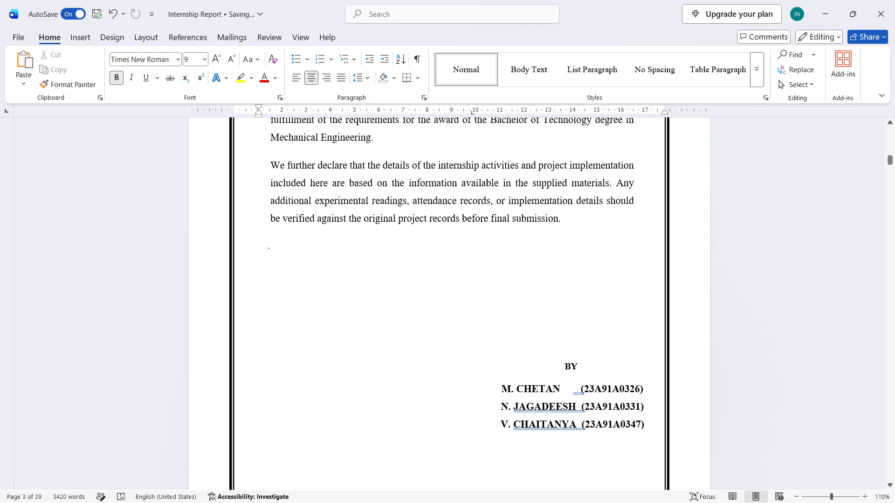
{"action": "scroll", "coordinate": [525, 359], "scroll_direction": "up", "scroll_amount": 7}
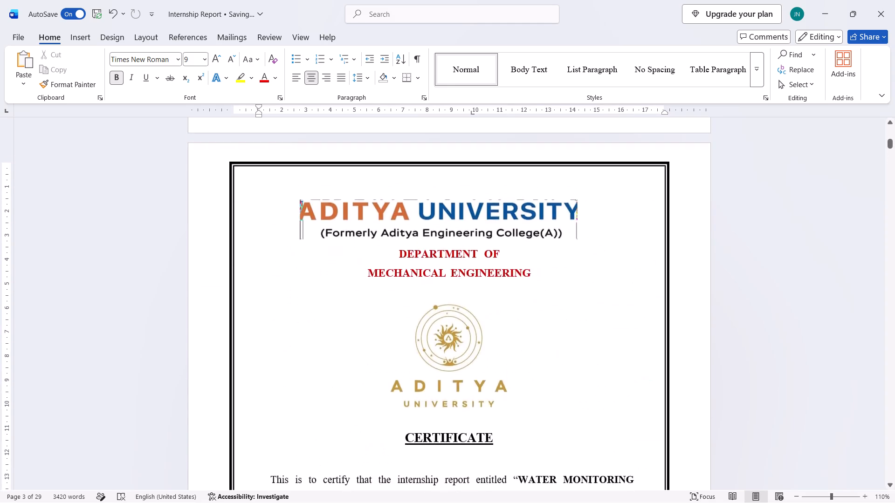
{"action": "scroll", "coordinate": [525, 359], "scroll_direction": "up", "scroll_amount": 1}
{"action": "scroll", "coordinate": [525, 359], "scroll_direction": "down", "scroll_amount": 5}
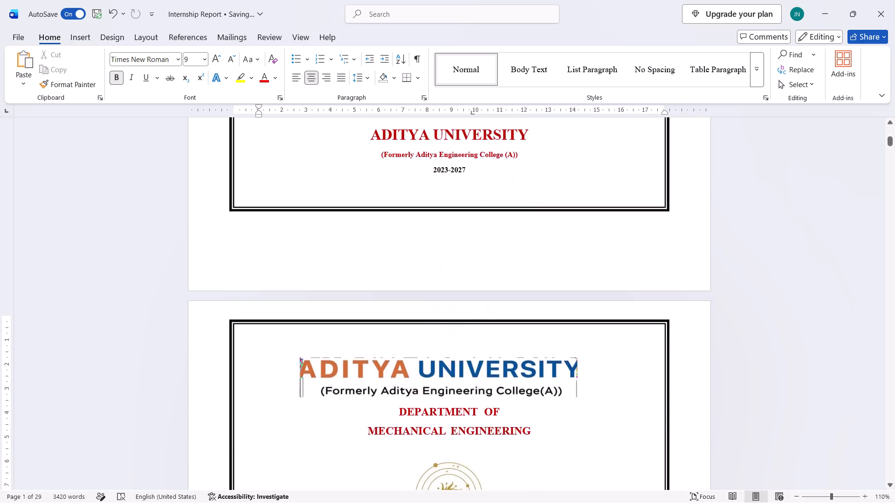
{"action": "scroll", "coordinate": [525, 359], "scroll_direction": "down", "scroll_amount": 6}
{"action": "scroll", "coordinate": [525, 359], "scroll_direction": "up", "scroll_amount": 1}
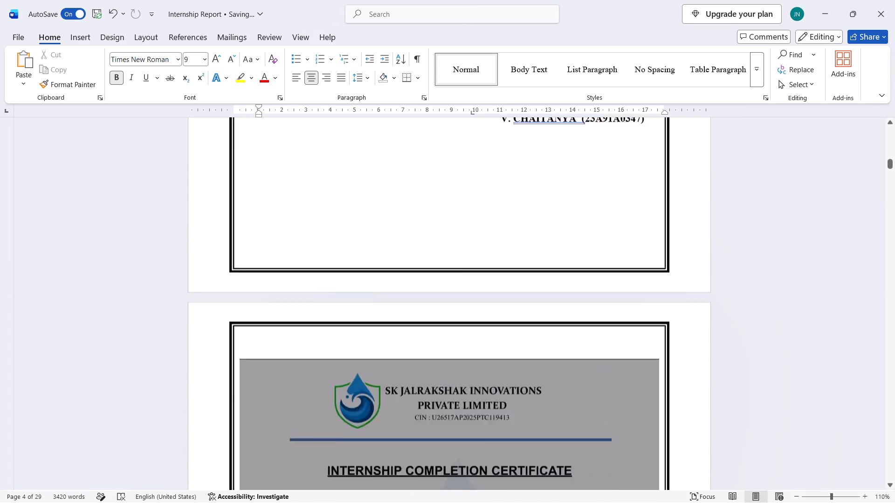
{"action": "scroll", "coordinate": [525, 359], "scroll_direction": "up", "scroll_amount": 2}
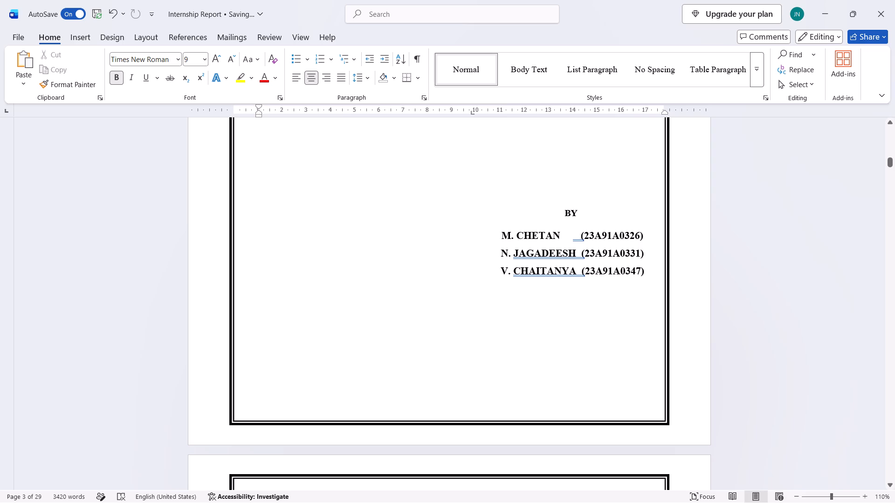
{"action": "scroll", "coordinate": [520, 253], "scroll_direction": "left", "scroll_amount": 1}
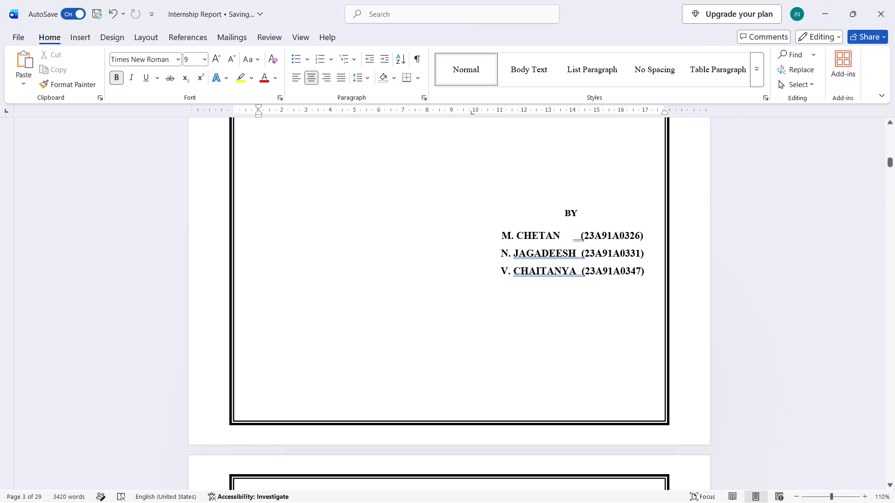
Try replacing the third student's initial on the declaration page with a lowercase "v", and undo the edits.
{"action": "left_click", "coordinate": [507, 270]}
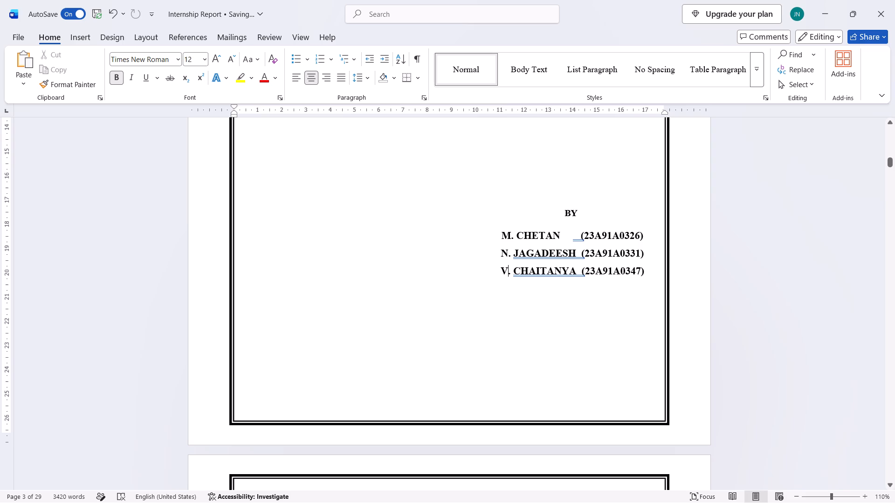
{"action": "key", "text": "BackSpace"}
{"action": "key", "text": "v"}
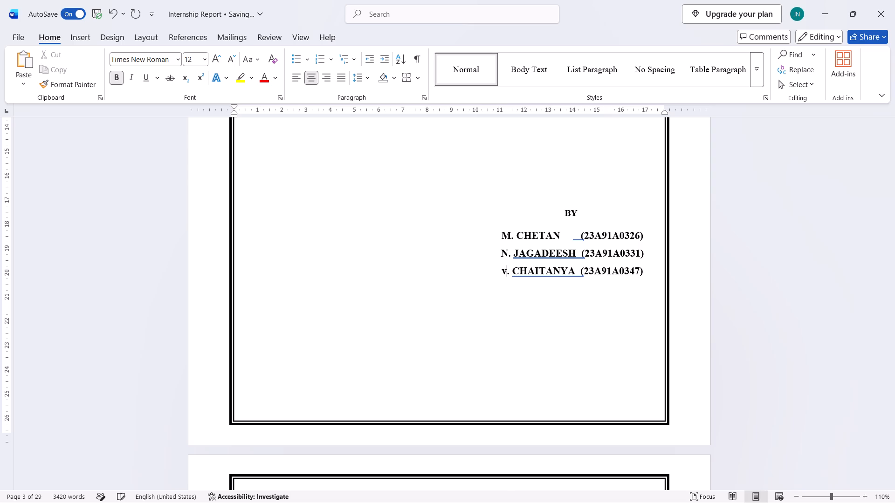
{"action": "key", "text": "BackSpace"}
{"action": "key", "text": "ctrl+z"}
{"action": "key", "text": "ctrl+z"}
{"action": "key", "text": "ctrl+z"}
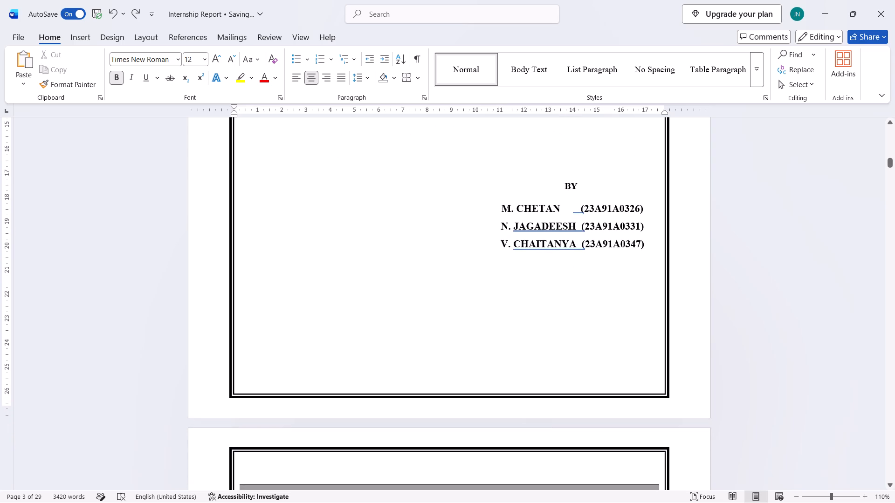
Review the internship completion certificate and the acknowledgement page down to its student lines.
{"action": "scroll", "coordinate": [548, 299], "scroll_direction": "down", "scroll_amount": 6}
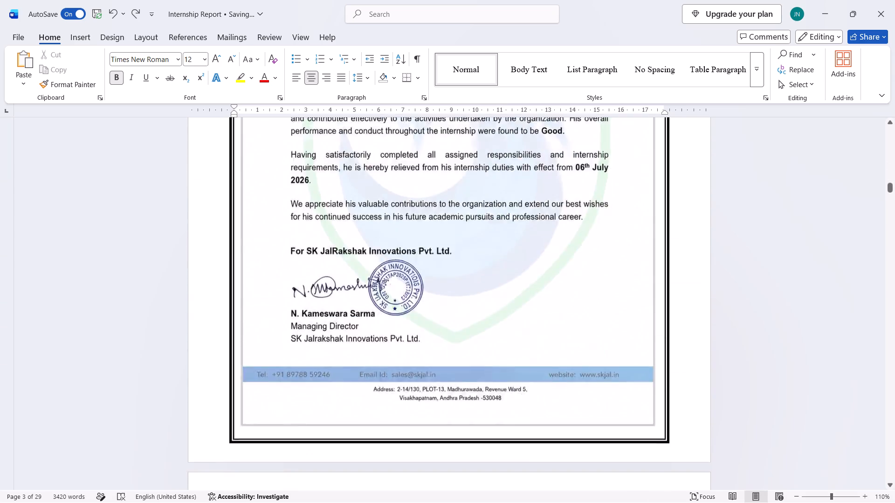
{"action": "scroll", "coordinate": [548, 299], "scroll_direction": "down", "scroll_amount": 5}
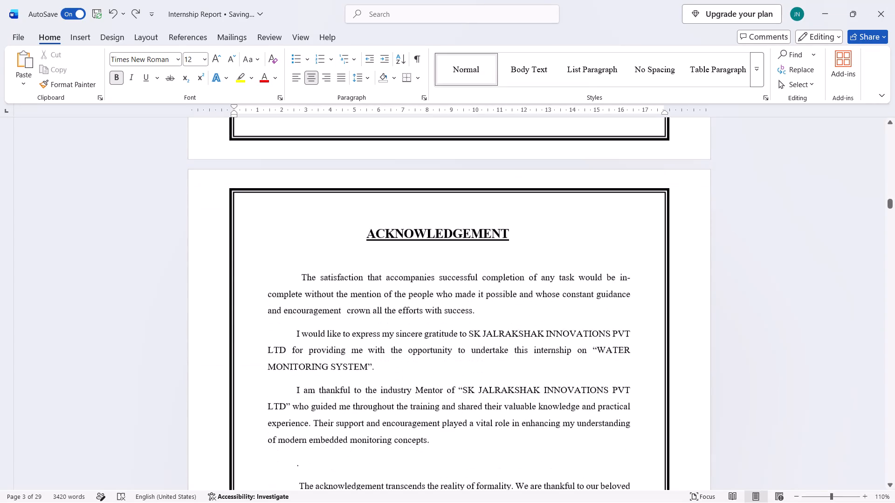
{"action": "scroll", "coordinate": [548, 299], "scroll_direction": "down", "scroll_amount": 3}
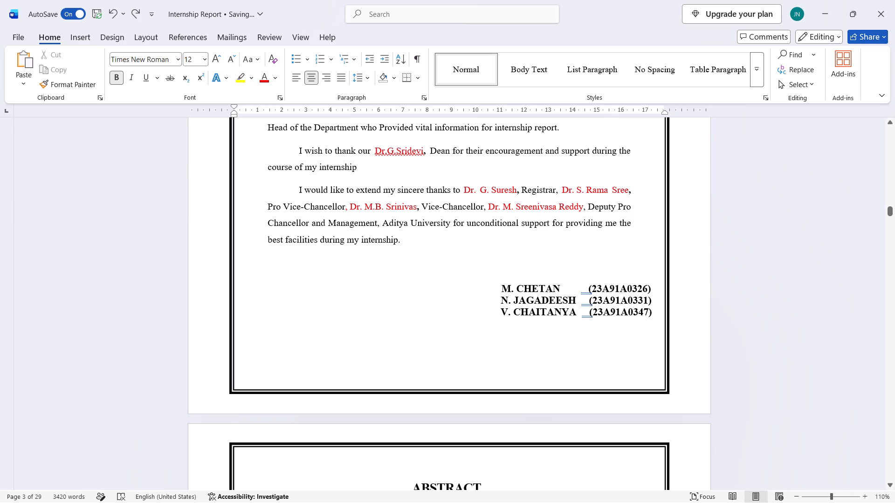
Review the acknowledgement and abstract pages, and return through the completion certificate to check the cover page.
{"action": "scroll", "coordinate": [606, 340], "scroll_direction": "down", "scroll_amount": 1}
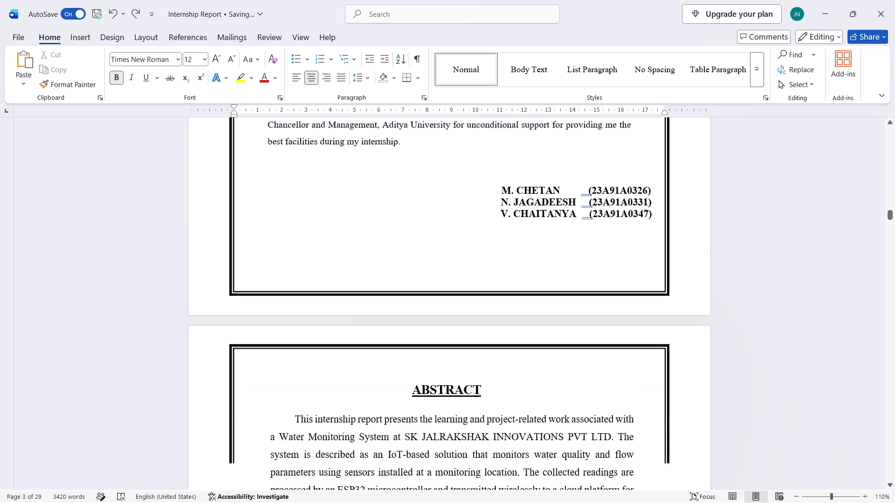
{"action": "scroll", "coordinate": [606, 340], "scroll_direction": "down", "scroll_amount": 6}
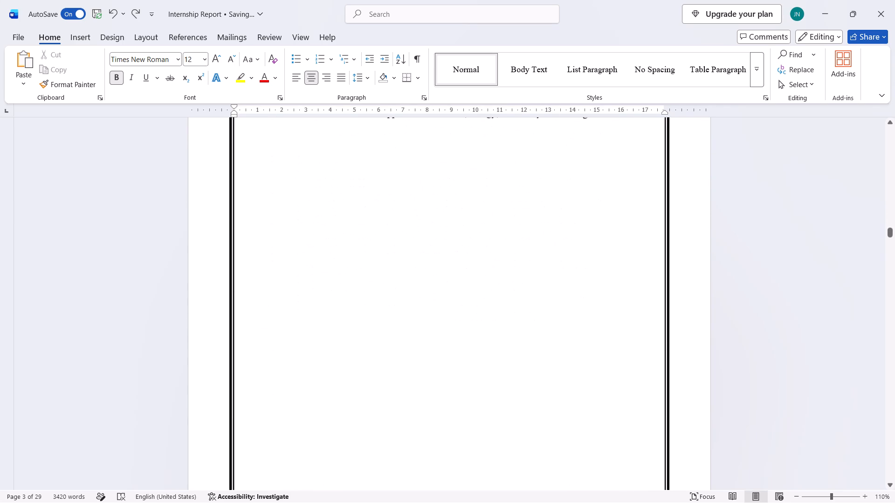
{"action": "scroll", "coordinate": [606, 340], "scroll_direction": "up", "scroll_amount": 14}
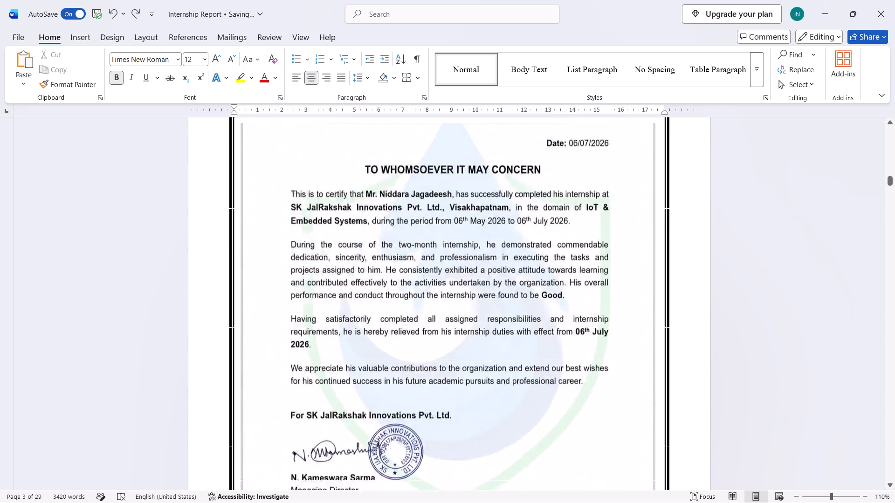
{"action": "scroll", "coordinate": [606, 340], "scroll_direction": "up", "scroll_amount": 13}
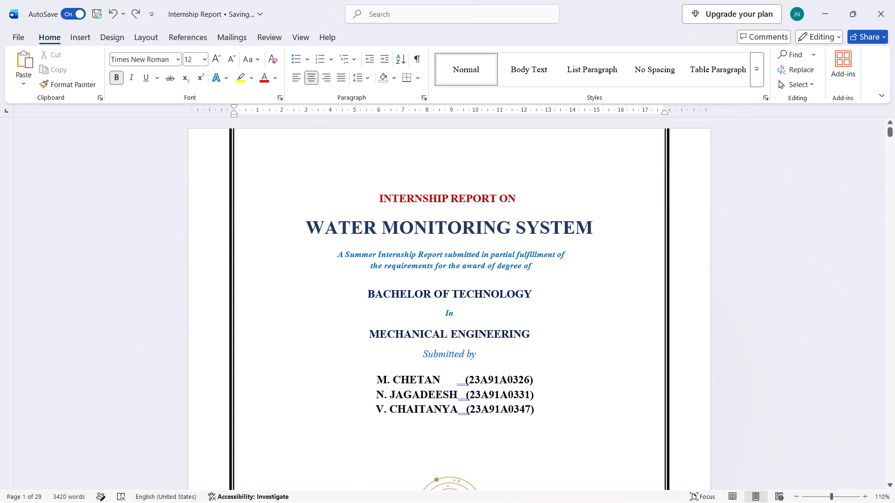
{"action": "scroll", "coordinate": [606, 219], "scroll_direction": "down", "scroll_amount": 1}
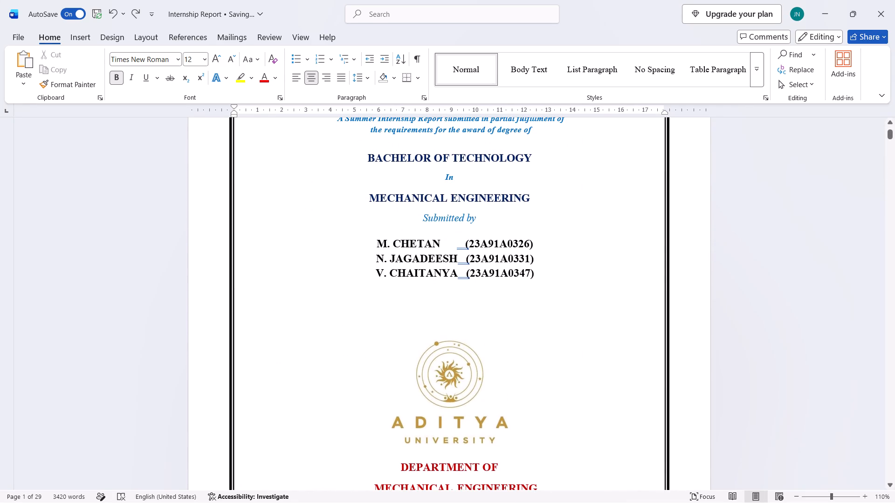
{"action": "scroll", "coordinate": [606, 219], "scroll_direction": "up", "scroll_amount": 2}
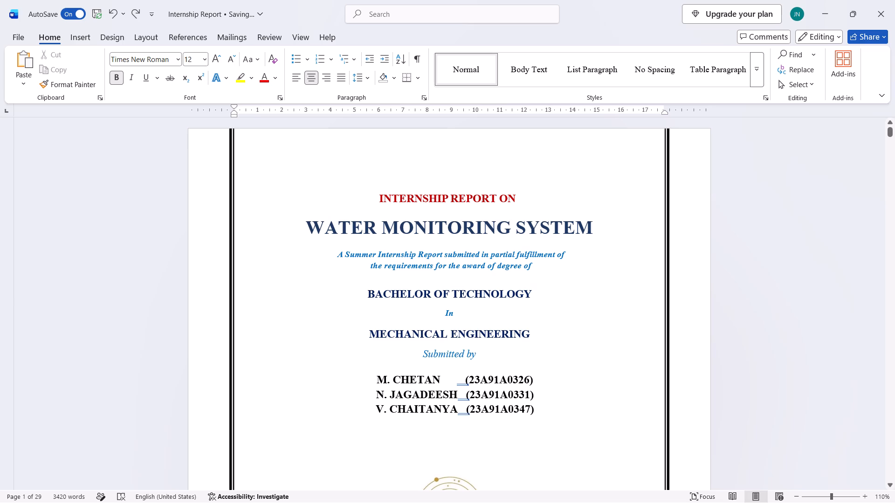
Extend the cover page title with "USING IOT AND EMBEDDED SYSTEM" after "WATER MONITORING SYSTEM".
{"action": "left_click", "coordinate": [594, 224]}
{"action": "left_click", "coordinate": [607, 228]}
{"action": "key", "text": "space"}
{"action": "type", "text": "U"}
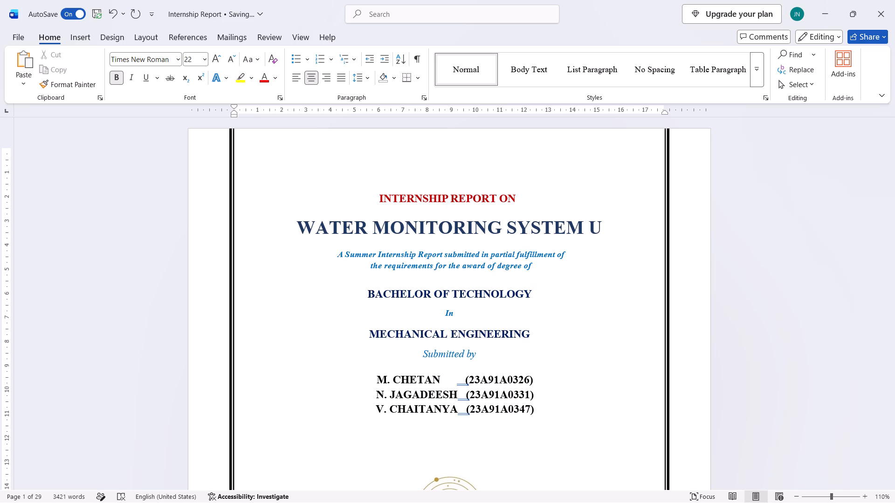
{"action": "type", "text": "SING"}
{"action": "key", "text": "space"}
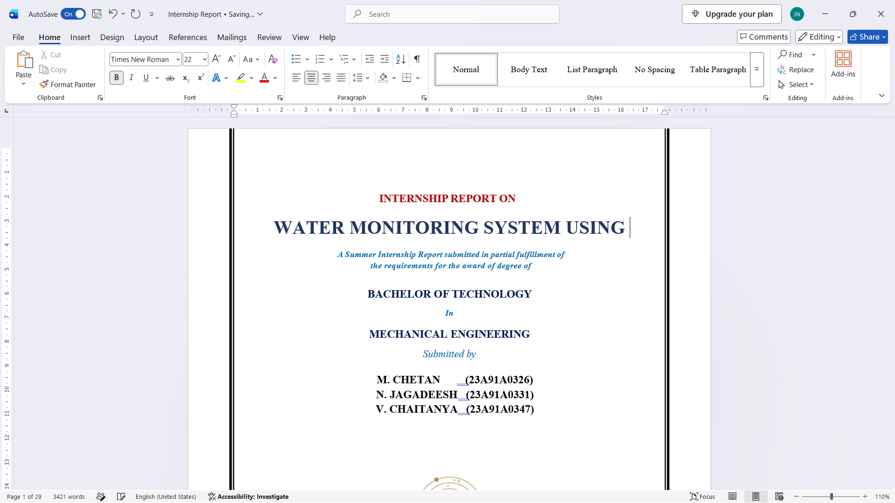
{"action": "type", "text": "IOT"}
{"action": "key", "text": "space"}
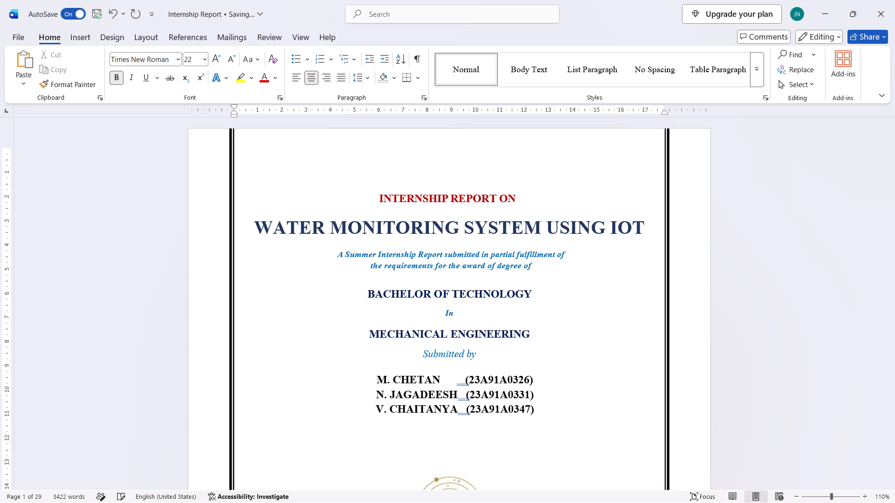
{"action": "type", "text": "AND"}
{"action": "key", "text": "space"}
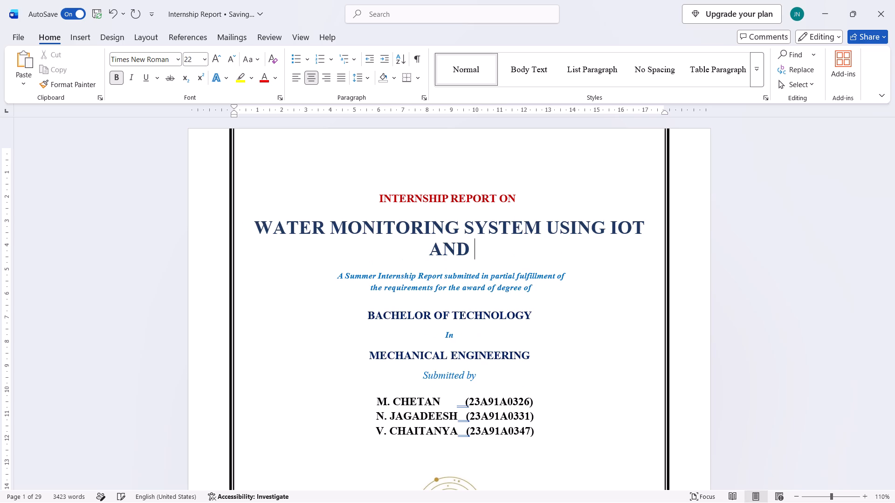
{"action": "type", "text": "EB"}
{"action": "key", "text": "BackSpace"}
{"action": "type", "text": "MBE"}
{"action": "type", "text": "DD"}
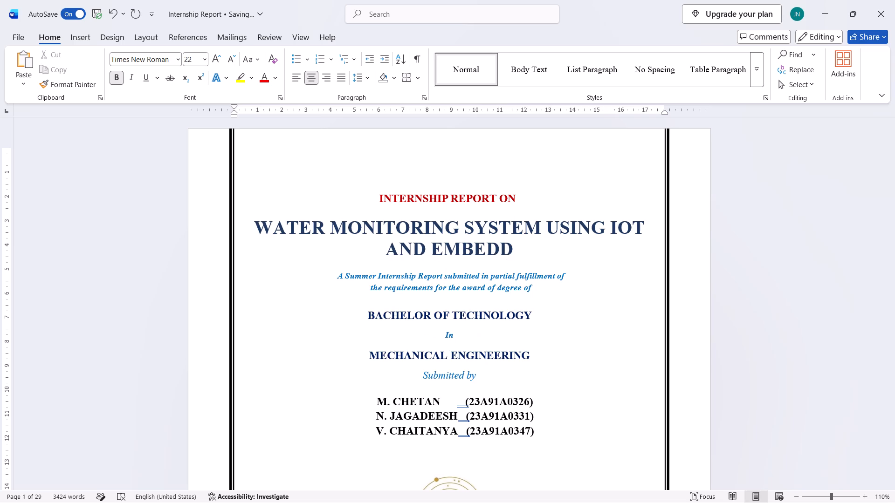
{"action": "type", "text": "ED"}
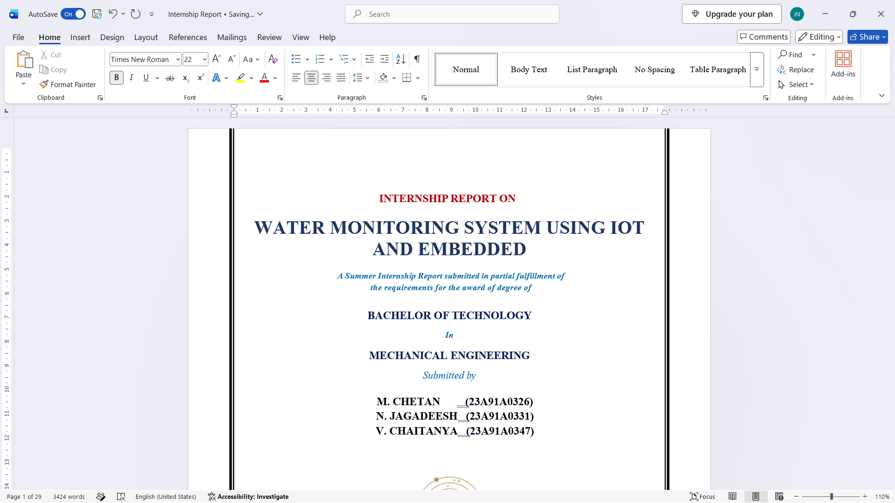
{"action": "key", "text": "space"}
{"action": "type", "text": "SY"}
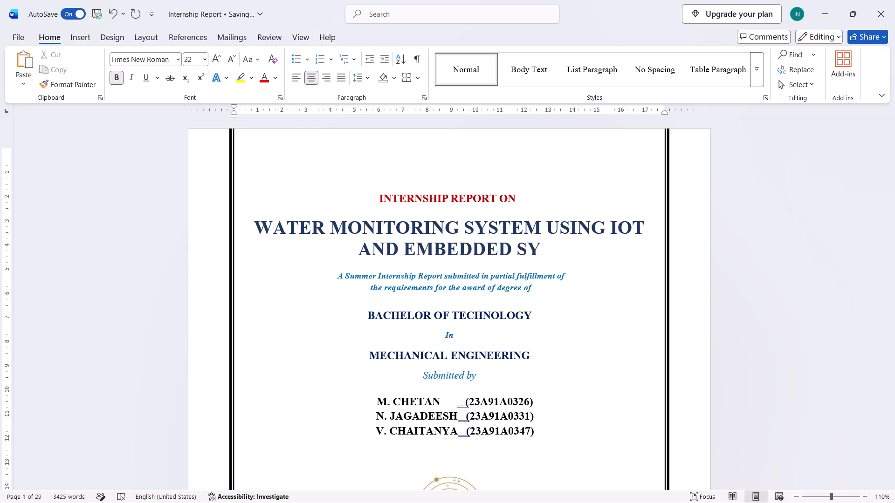
{"action": "type", "text": "STEMS"}
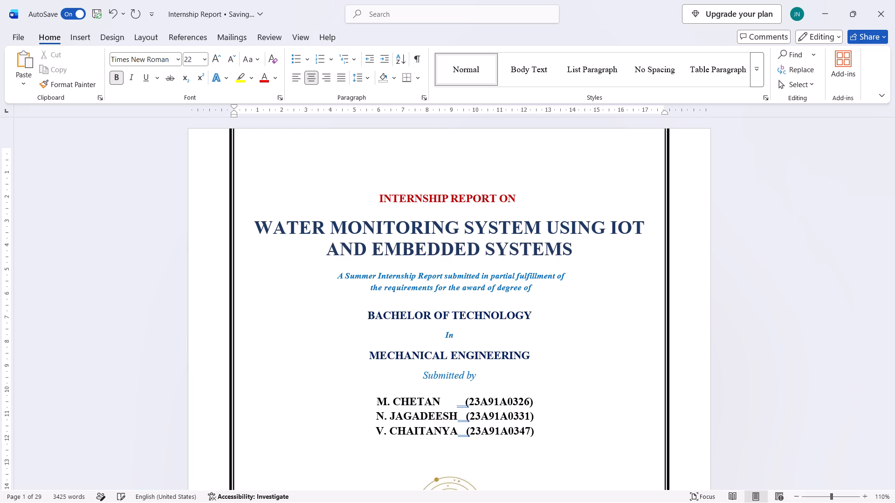
{"action": "key", "text": "BackSpace"}
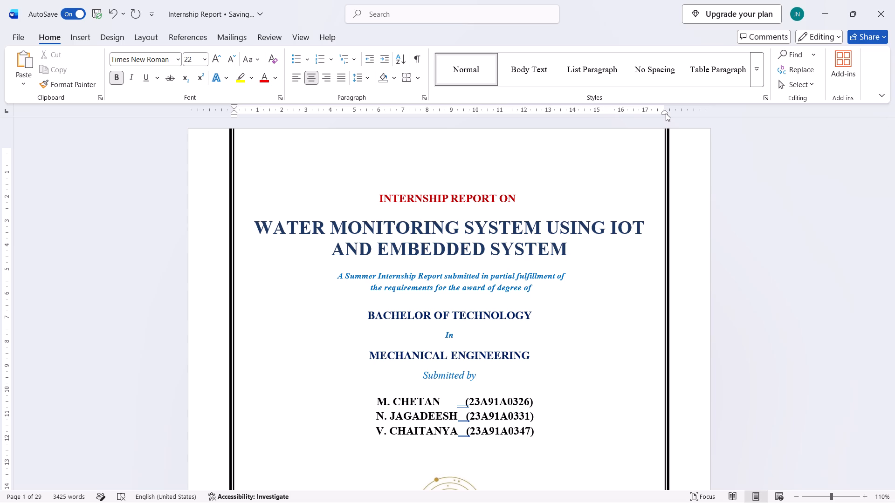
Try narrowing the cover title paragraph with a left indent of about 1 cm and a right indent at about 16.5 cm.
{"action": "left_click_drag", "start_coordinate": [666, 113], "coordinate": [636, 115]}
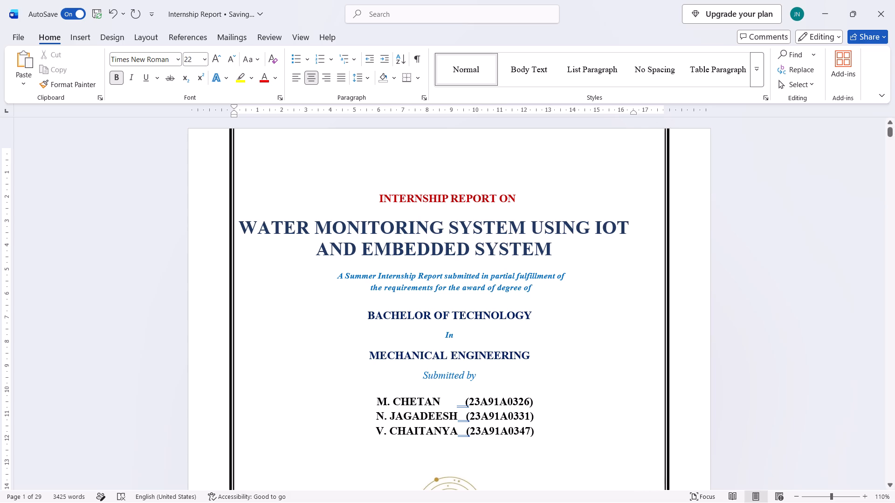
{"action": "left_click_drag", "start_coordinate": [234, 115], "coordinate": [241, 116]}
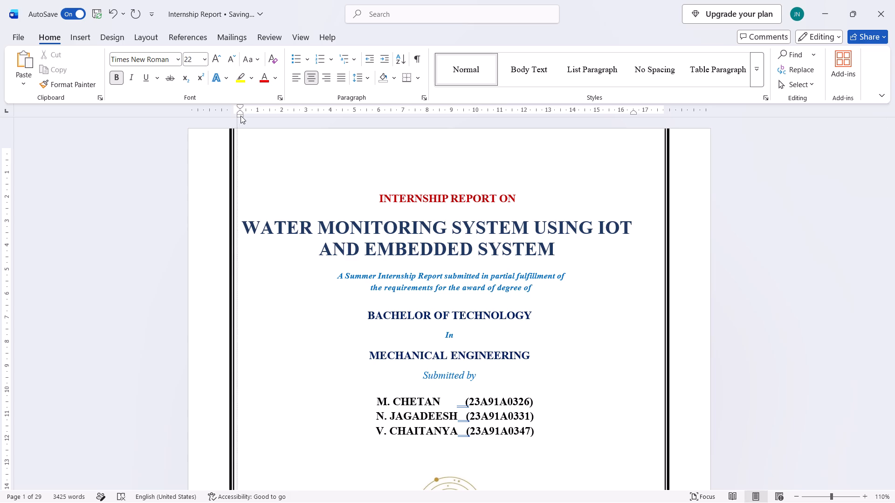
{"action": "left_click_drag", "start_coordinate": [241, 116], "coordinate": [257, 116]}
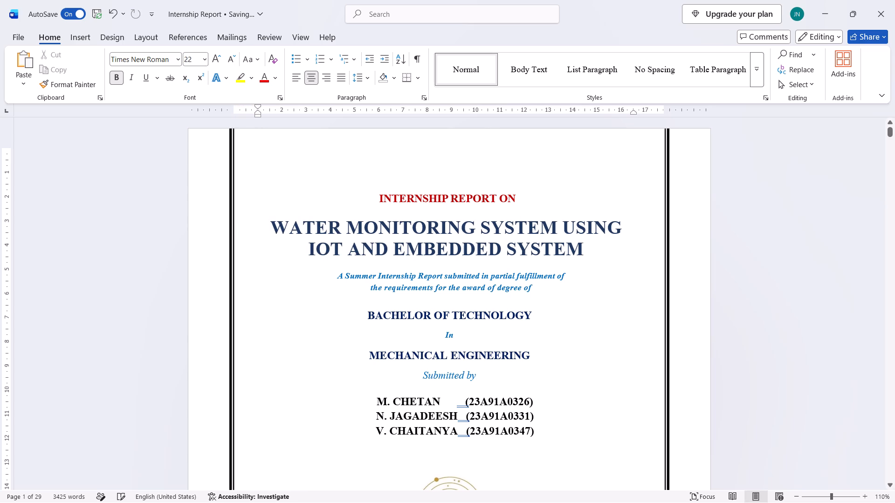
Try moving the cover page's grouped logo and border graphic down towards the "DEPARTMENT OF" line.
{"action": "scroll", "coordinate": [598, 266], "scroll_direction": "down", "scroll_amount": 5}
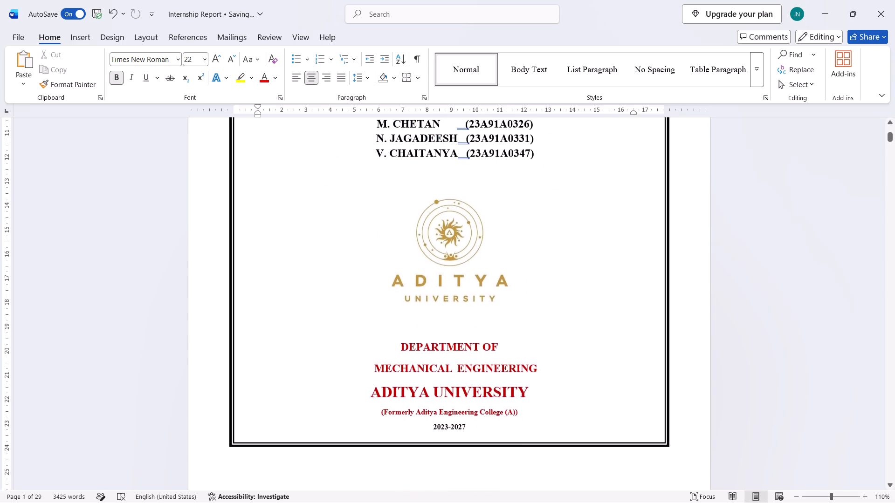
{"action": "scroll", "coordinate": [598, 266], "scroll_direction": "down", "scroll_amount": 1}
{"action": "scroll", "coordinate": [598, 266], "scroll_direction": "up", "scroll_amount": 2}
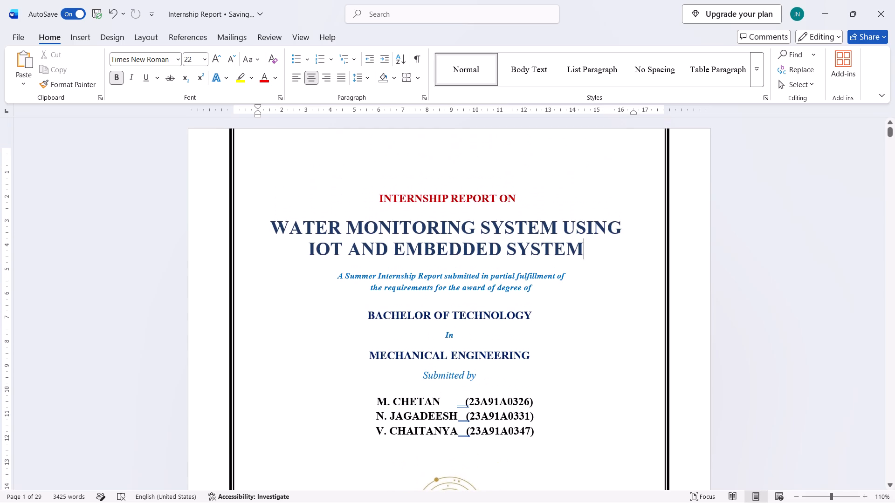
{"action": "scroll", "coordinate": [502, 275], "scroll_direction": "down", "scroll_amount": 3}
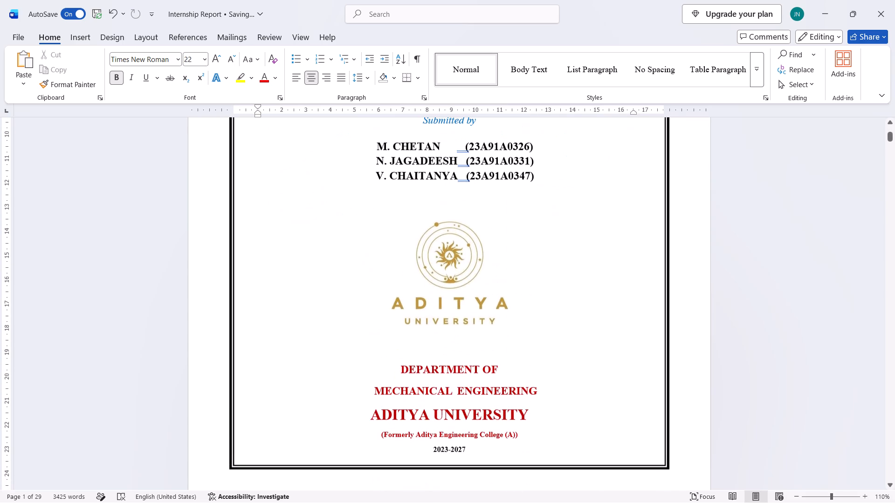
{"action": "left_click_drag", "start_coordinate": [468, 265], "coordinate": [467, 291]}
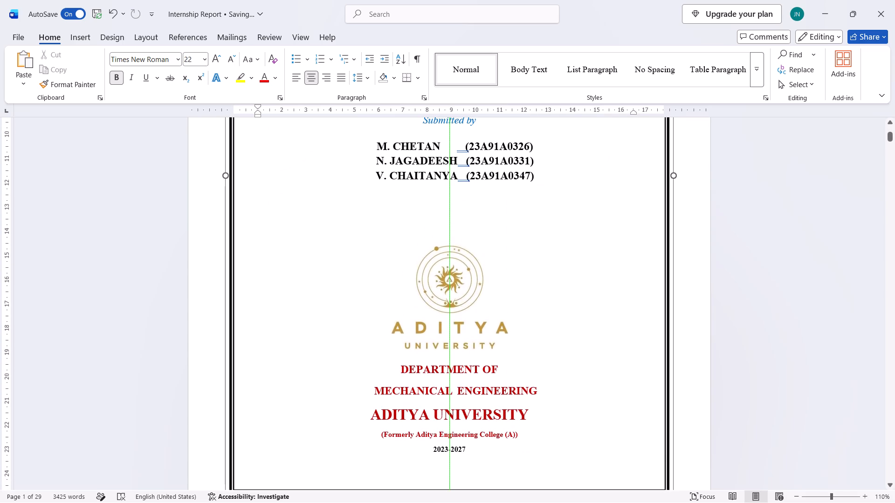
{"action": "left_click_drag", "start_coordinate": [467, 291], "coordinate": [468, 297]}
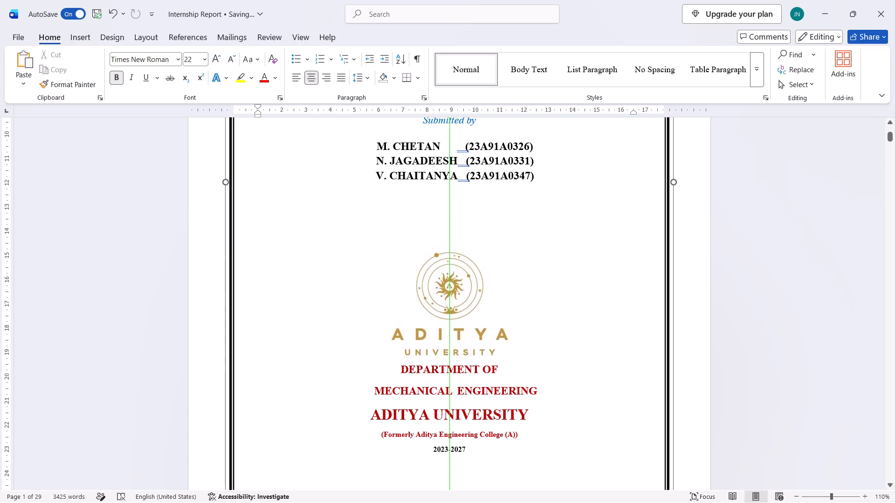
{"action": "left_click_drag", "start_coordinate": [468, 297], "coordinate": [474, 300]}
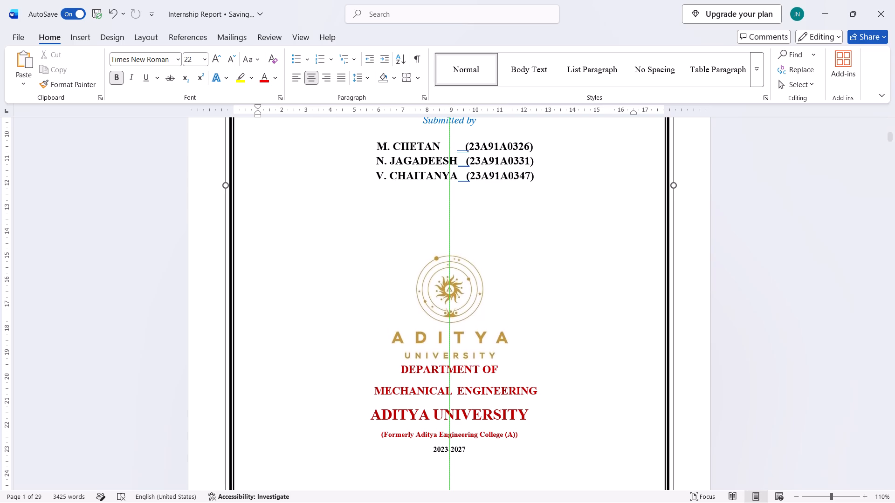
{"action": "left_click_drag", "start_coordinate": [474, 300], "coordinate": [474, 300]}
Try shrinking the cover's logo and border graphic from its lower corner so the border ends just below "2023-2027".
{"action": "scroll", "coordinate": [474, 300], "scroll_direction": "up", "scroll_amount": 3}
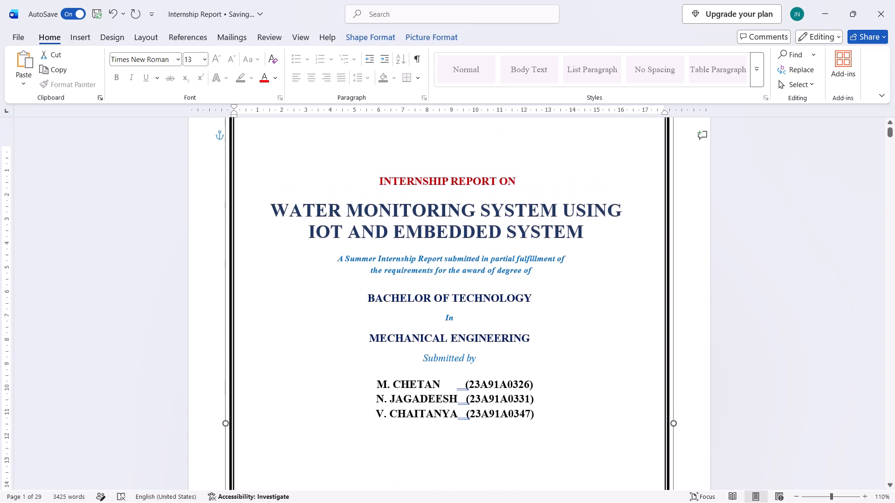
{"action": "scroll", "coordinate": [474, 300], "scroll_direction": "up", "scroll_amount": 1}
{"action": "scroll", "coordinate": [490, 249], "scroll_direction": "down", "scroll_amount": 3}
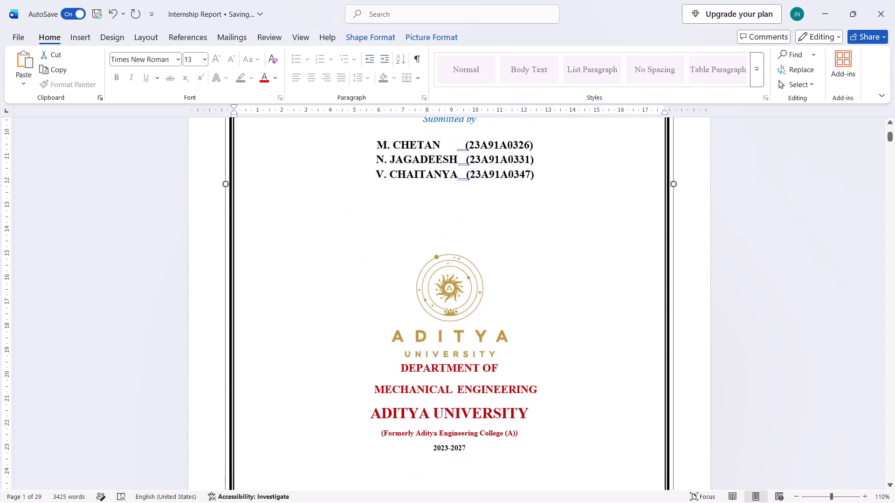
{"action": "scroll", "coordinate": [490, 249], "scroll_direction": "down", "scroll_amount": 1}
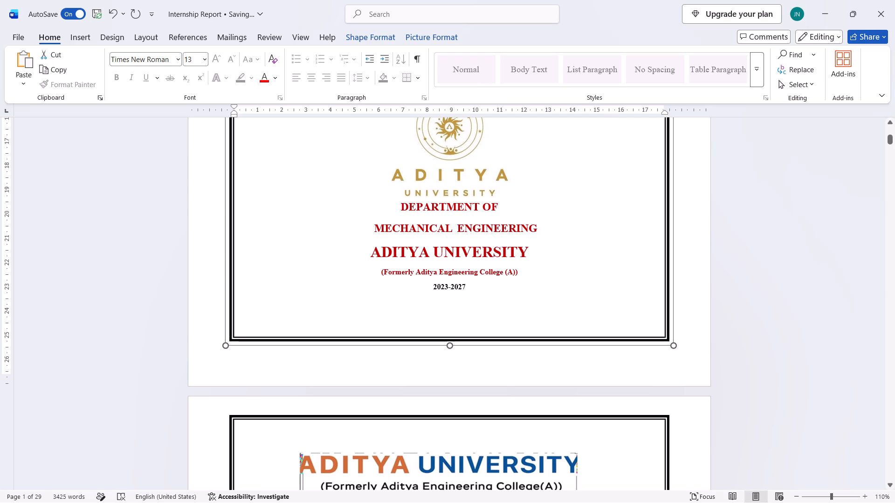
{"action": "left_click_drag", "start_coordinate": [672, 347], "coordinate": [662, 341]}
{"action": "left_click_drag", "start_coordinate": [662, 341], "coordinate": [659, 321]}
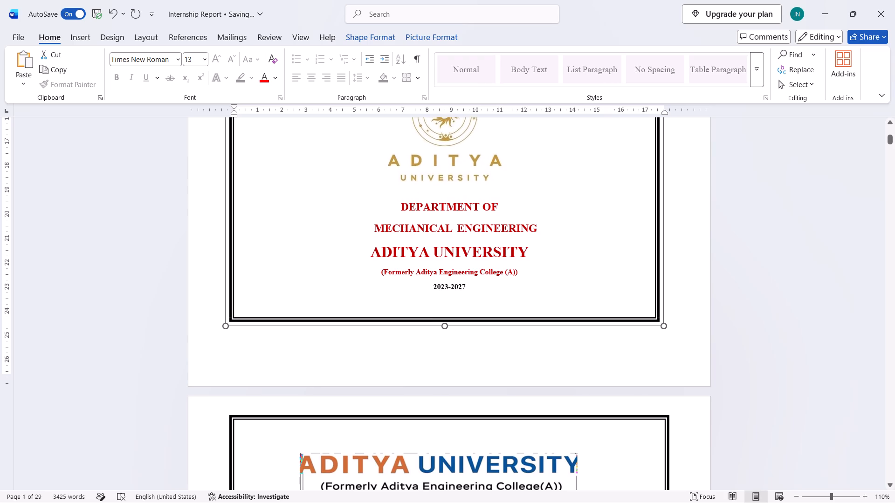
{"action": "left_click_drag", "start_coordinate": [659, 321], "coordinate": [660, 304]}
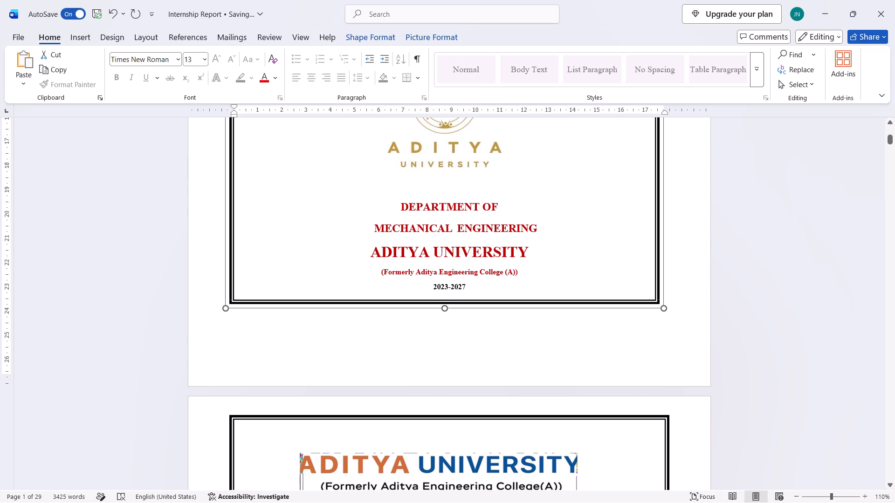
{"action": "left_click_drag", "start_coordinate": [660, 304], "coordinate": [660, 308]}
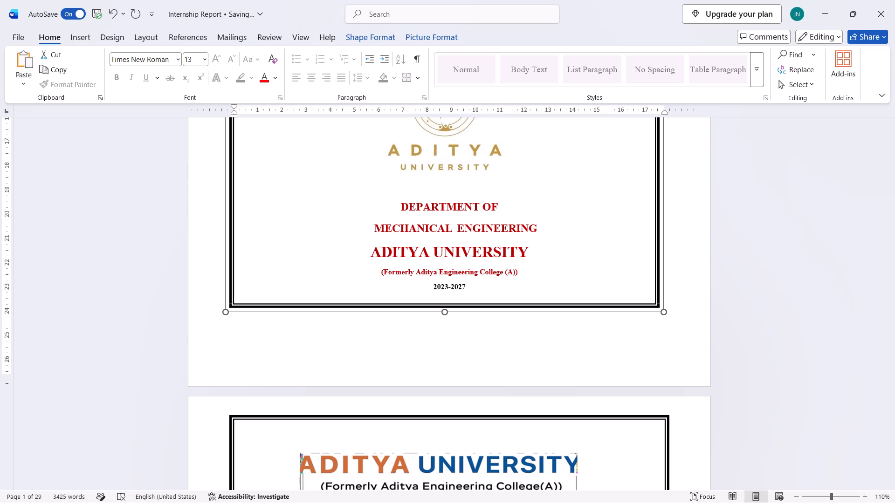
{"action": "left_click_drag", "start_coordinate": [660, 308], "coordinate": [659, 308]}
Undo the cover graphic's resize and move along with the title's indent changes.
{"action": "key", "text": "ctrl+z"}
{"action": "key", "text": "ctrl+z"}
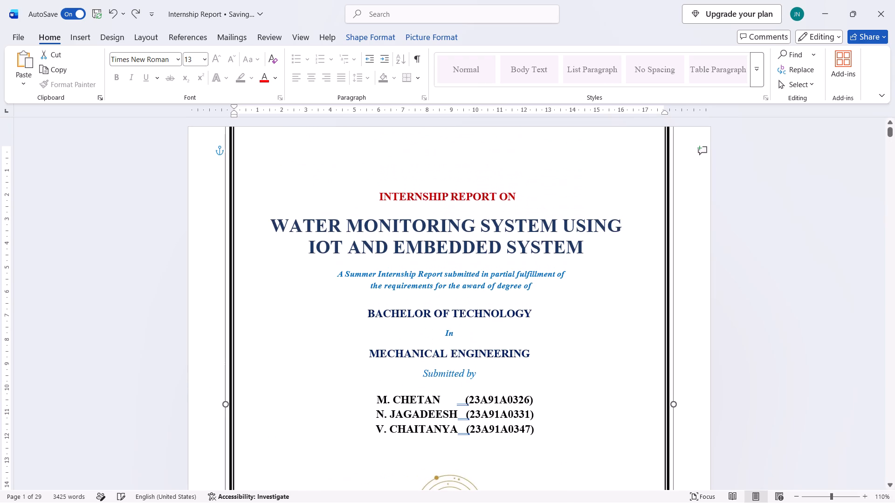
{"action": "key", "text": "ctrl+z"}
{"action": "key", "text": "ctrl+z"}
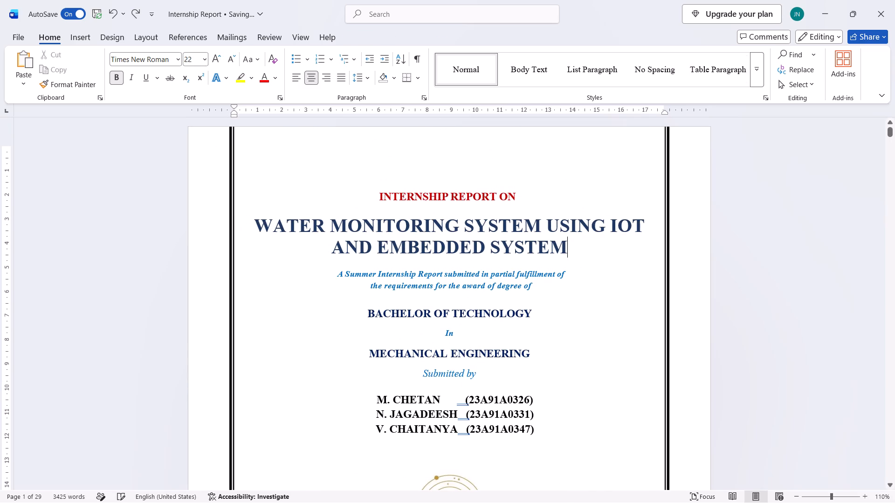
Redo the cover title's indent changes, restoring a left indent of about 1 cm and a right indent at about 16.5 cm.
{"action": "key", "text": "ctrl+y"}
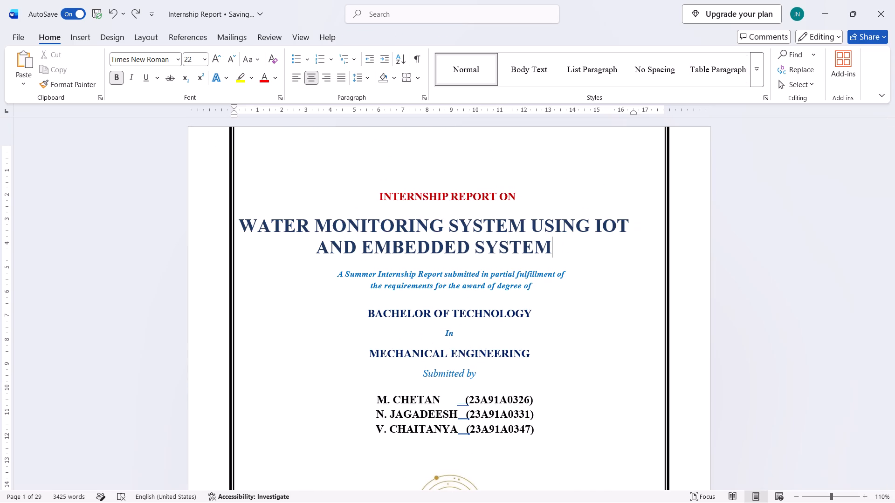
{"action": "key", "text": "ctrl+y"}
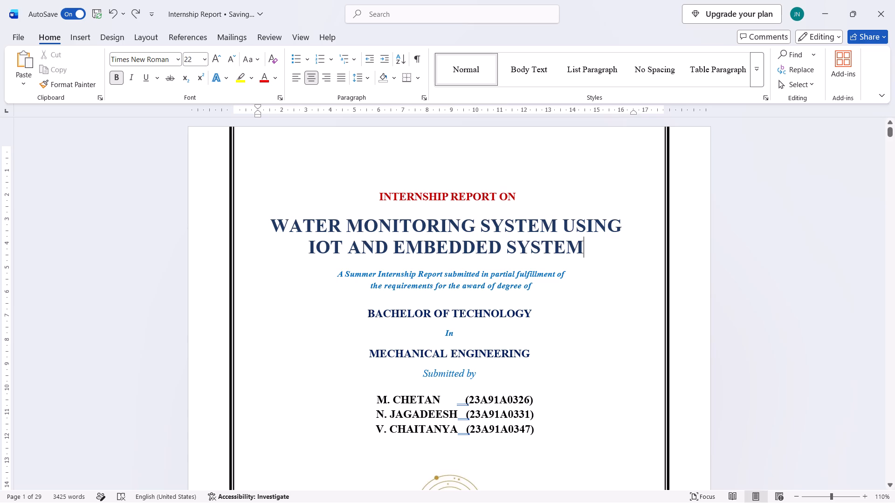
{"action": "scroll", "coordinate": [613, 356], "scroll_direction": "down", "scroll_amount": 4}
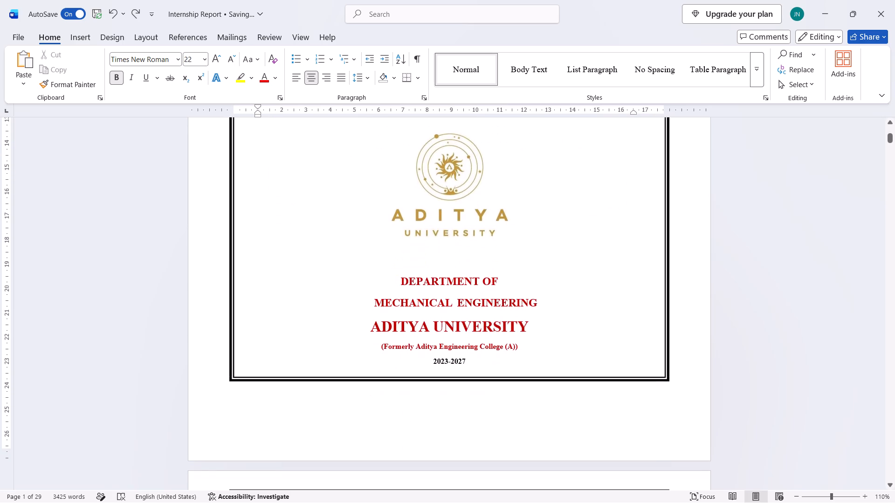
{"action": "scroll", "coordinate": [613, 356], "scroll_direction": "up", "scroll_amount": 15}
{"action": "scroll", "coordinate": [613, 356], "scroll_direction": "down", "scroll_amount": 5}
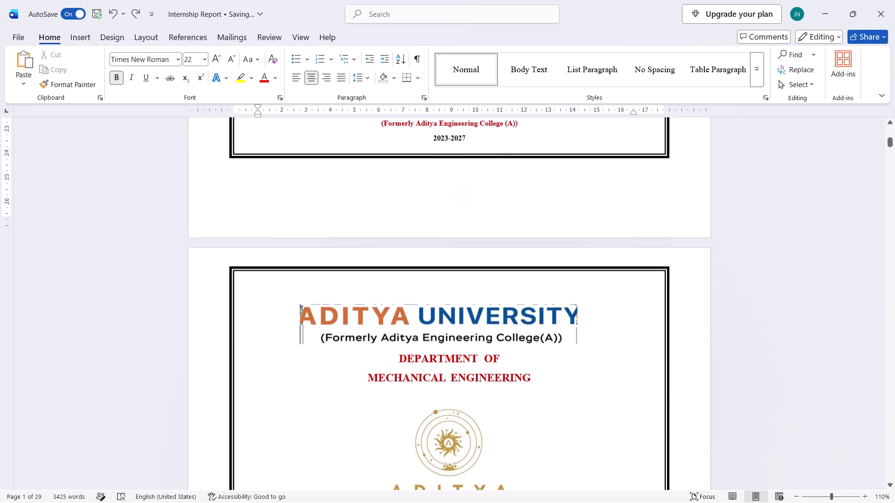
{"action": "scroll", "coordinate": [613, 356], "scroll_direction": "up", "scroll_amount": 6}
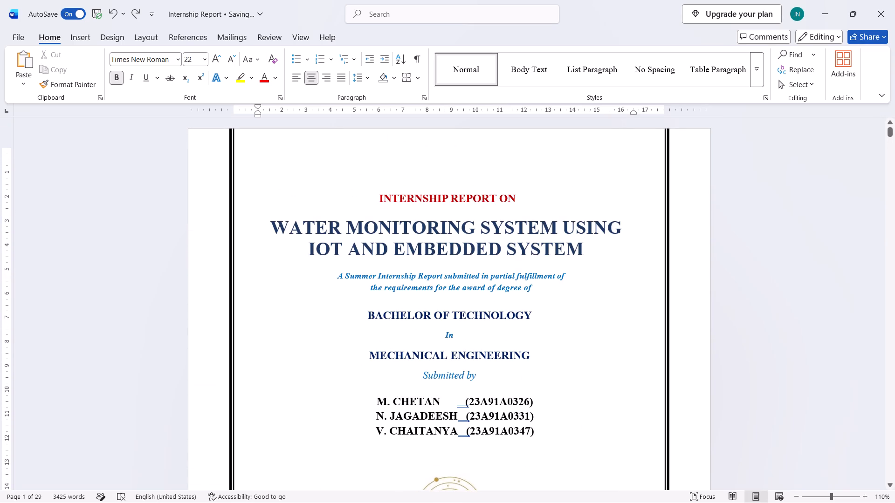
{"action": "scroll", "coordinate": [613, 356], "scroll_direction": "down", "scroll_amount": 4}
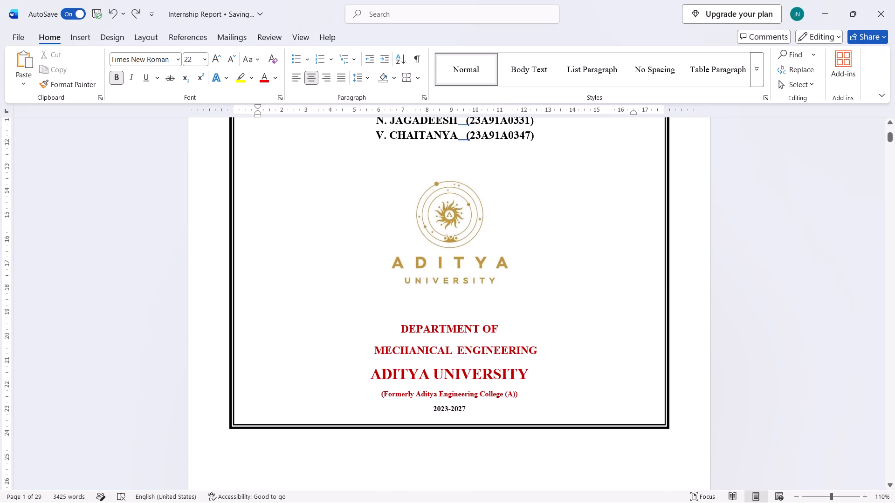
Move the cover page's grouped logo and border graphic down about 2.5 cm so the whole border sits within the page.
{"action": "left_click", "coordinate": [461, 221]}
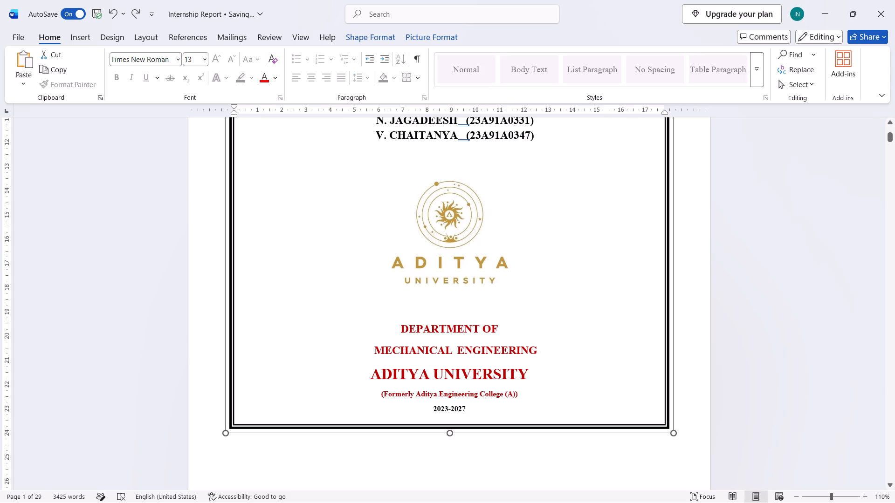
{"action": "left_click", "coordinate": [461, 221]}
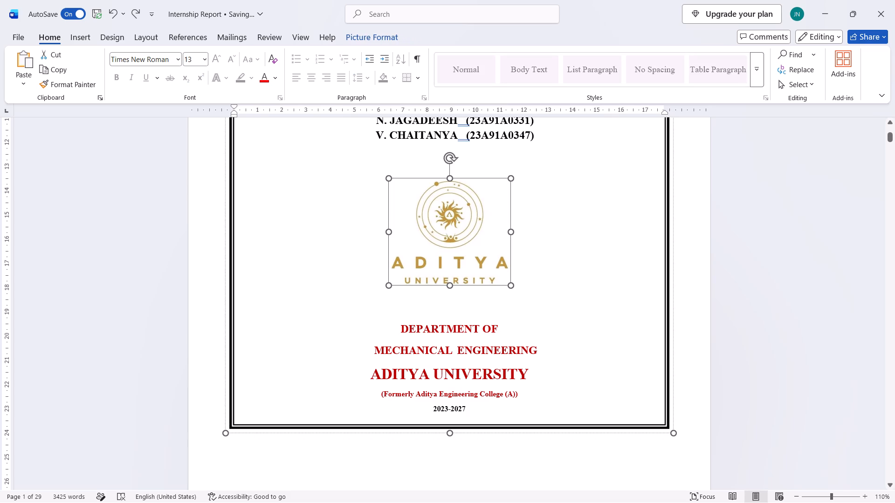
{"action": "left_click", "coordinate": [567, 367]}
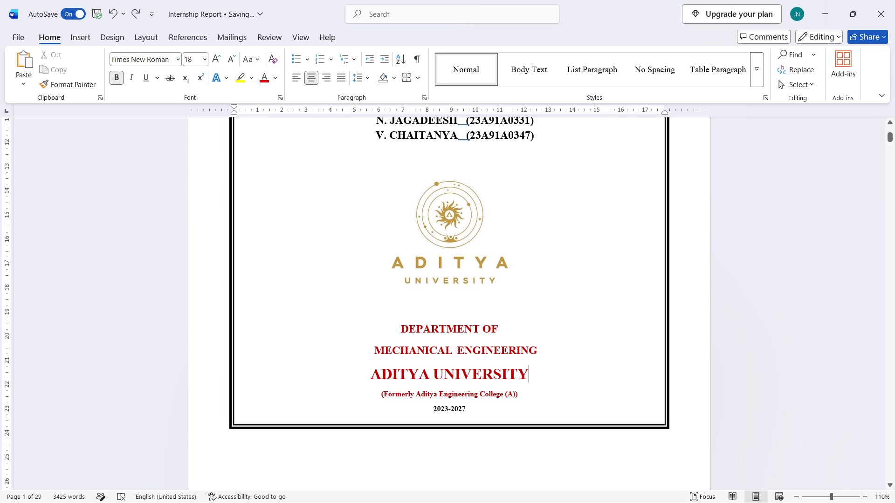
{"action": "left_click_drag", "start_coordinate": [455, 251], "coordinate": [454, 272]}
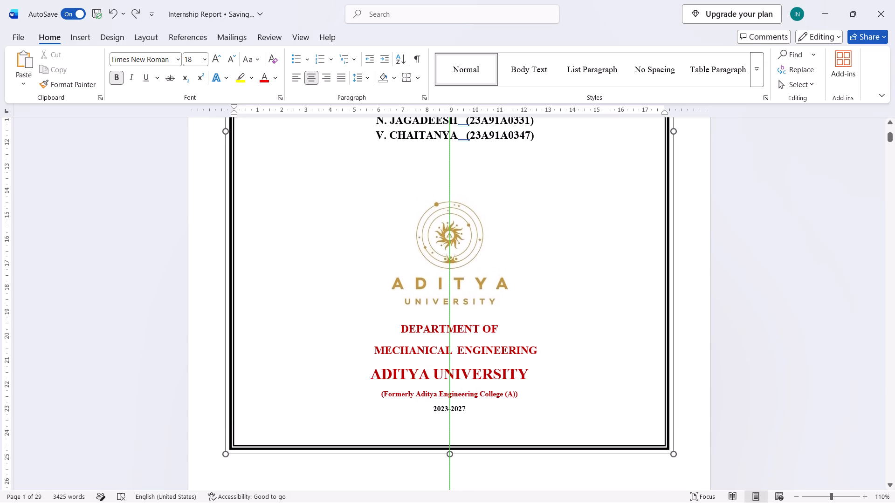
{"action": "left_click_drag", "start_coordinate": [454, 272], "coordinate": [455, 293]}
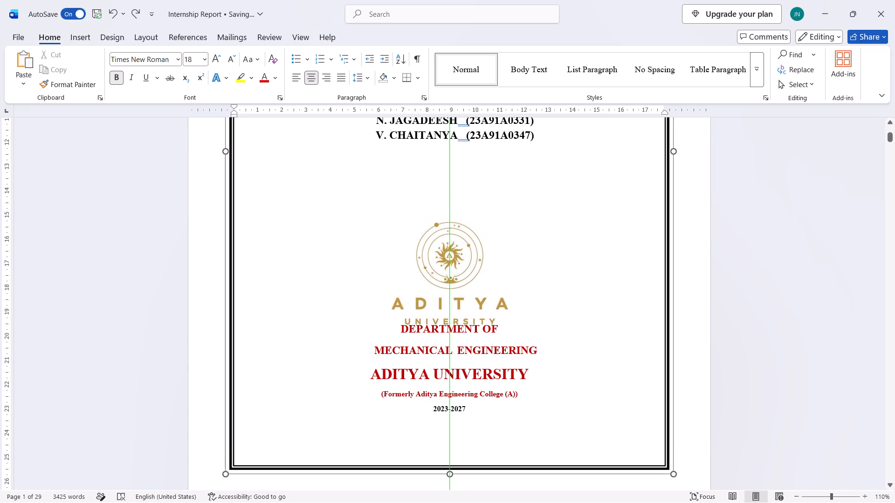
{"action": "left_click_drag", "start_coordinate": [455, 293], "coordinate": [455, 297]}
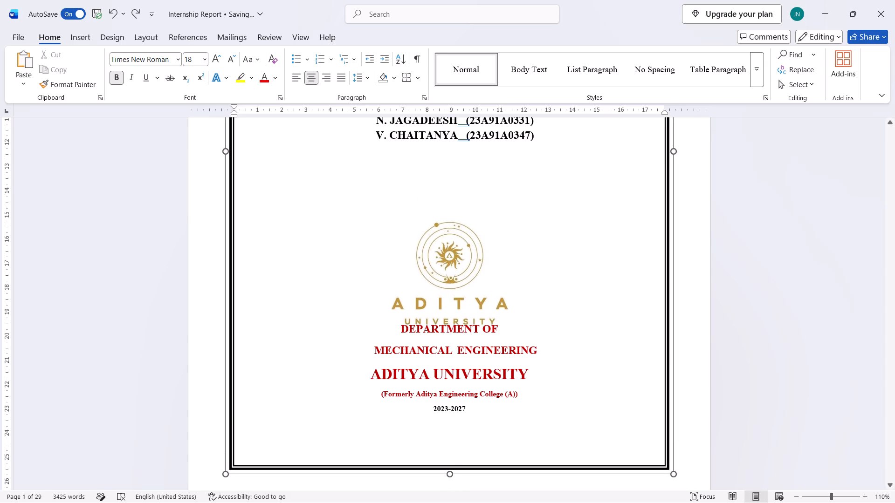
{"action": "scroll", "coordinate": [495, 239], "scroll_direction": "up", "scroll_amount": 5}
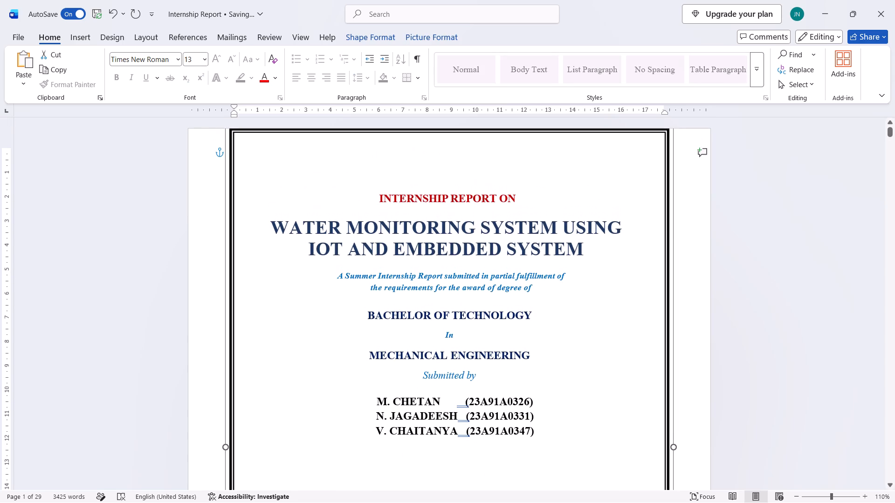
{"action": "scroll", "coordinate": [495, 239], "scroll_direction": "down", "scroll_amount": 5}
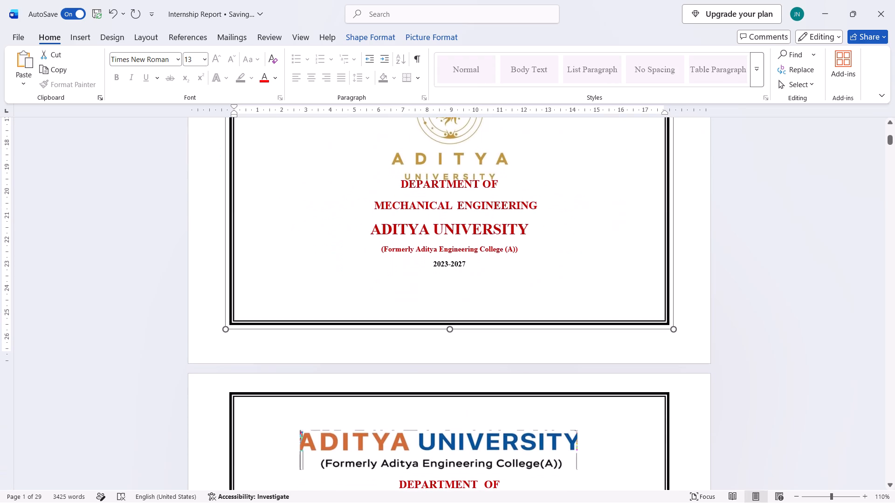
{"action": "scroll", "coordinate": [461, 138], "scroll_direction": "up", "scroll_amount": 1}
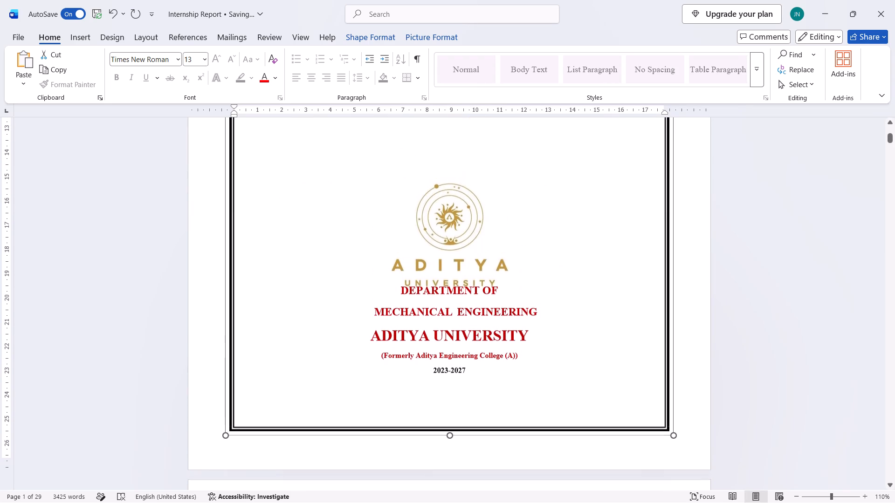
{"action": "left_click_drag", "start_coordinate": [452, 207], "coordinate": [451, 230]}
{"action": "scroll", "coordinate": [503, 211], "scroll_direction": "up", "scroll_amount": 8}
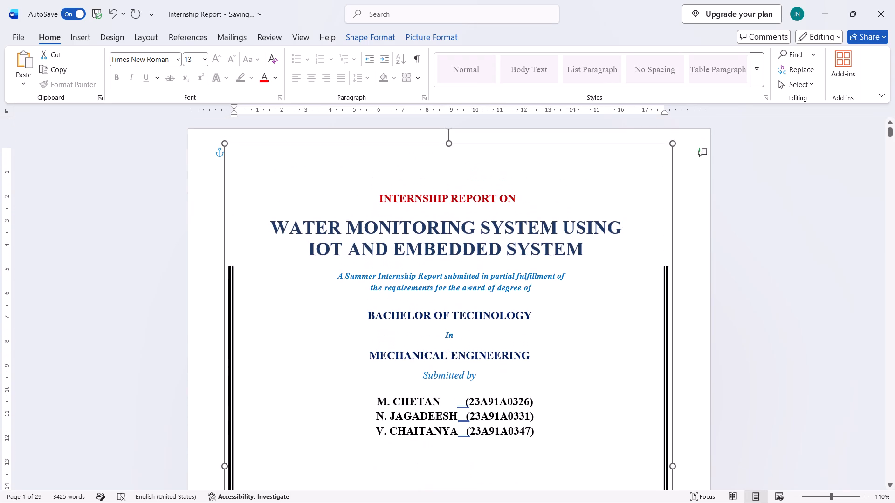
{"action": "scroll", "coordinate": [503, 211], "scroll_direction": "up", "scroll_amount": 1}
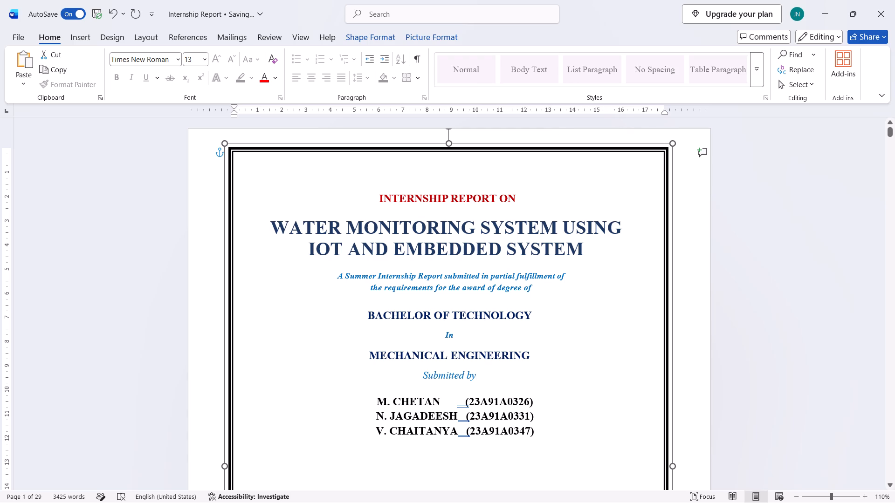
Insert four blank lines above "INTERNSHIP REPORT ON" on the cover page.
{"action": "left_click", "coordinate": [420, 179]}
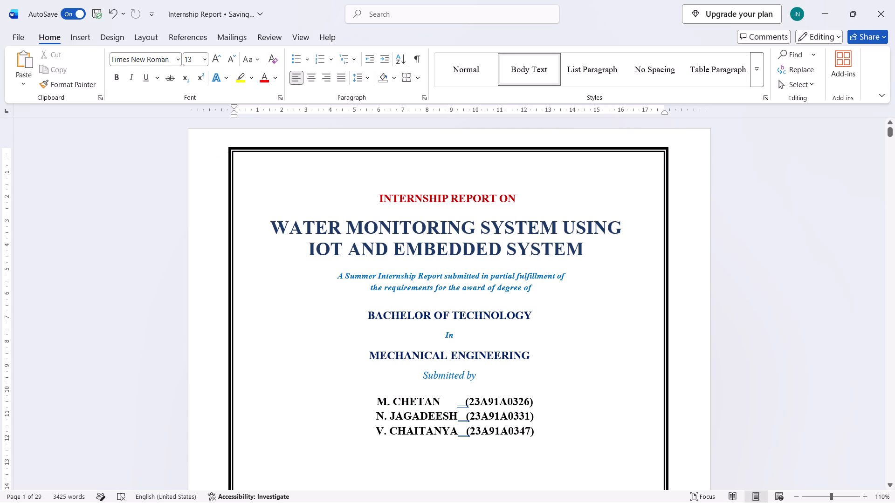
{"action": "left_click", "coordinate": [378, 196]}
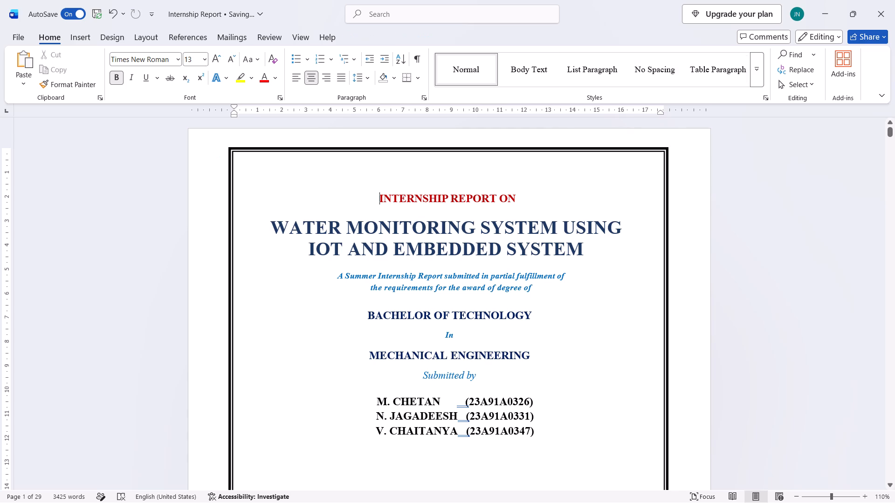
{"action": "key", "text": "Return"}
{"action": "key", "text": "Return"}
{"action": "key", "text": "Return"}
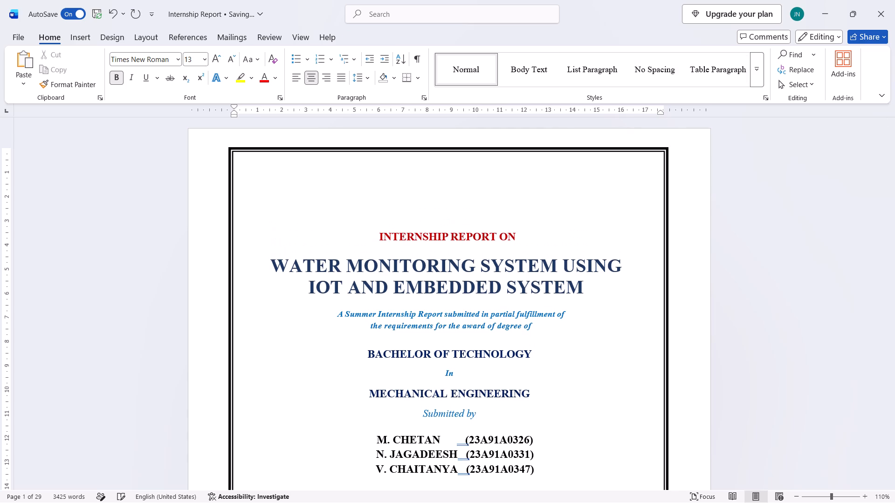
{"action": "key", "text": "Return"}
{"action": "left_click", "coordinate": [378, 196]}
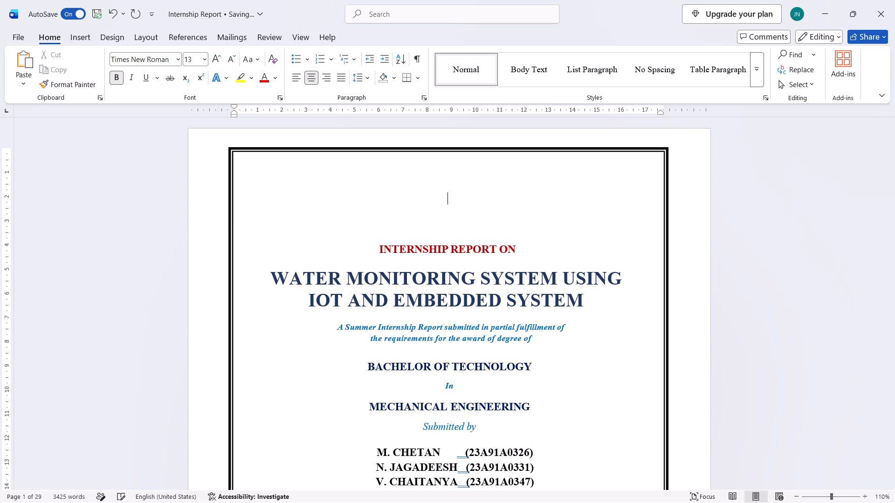
Review the cover page's layout, checking how the text, logo and border line up from top to bottom.
{"action": "scroll", "coordinate": [420, 253], "scroll_direction": "down", "scroll_amount": 6}
{"action": "scroll", "coordinate": [420, 253], "scroll_direction": "up", "scroll_amount": 1}
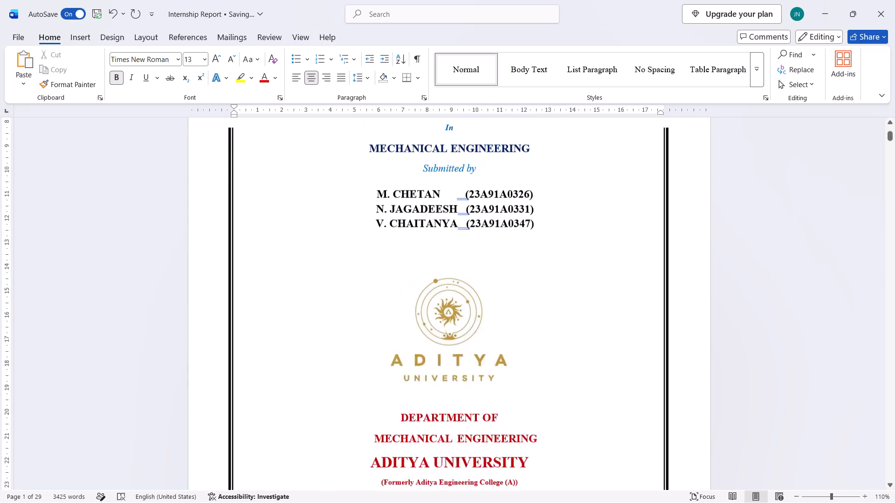
{"action": "scroll", "coordinate": [420, 253], "scroll_direction": "up", "scroll_amount": 1}
{"action": "scroll", "coordinate": [420, 253], "scroll_direction": "down", "scroll_amount": 1}
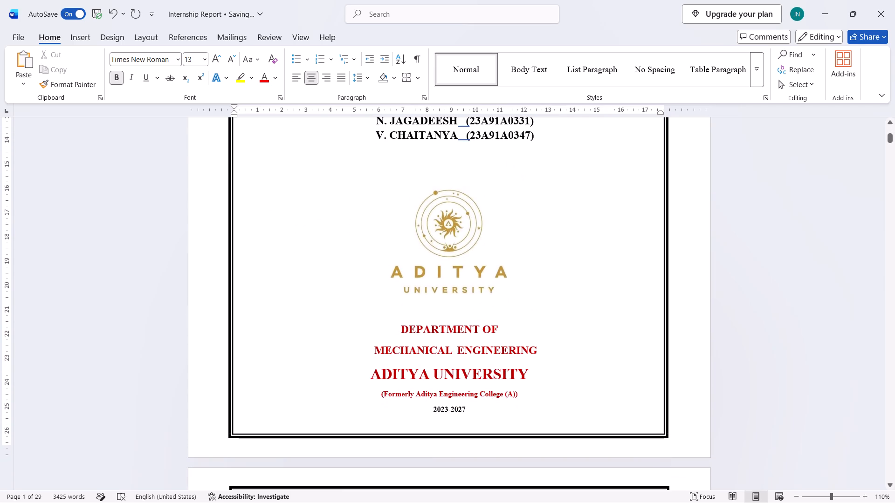
{"action": "scroll", "coordinate": [455, 337], "scroll_direction": "up", "scroll_amount": 3}
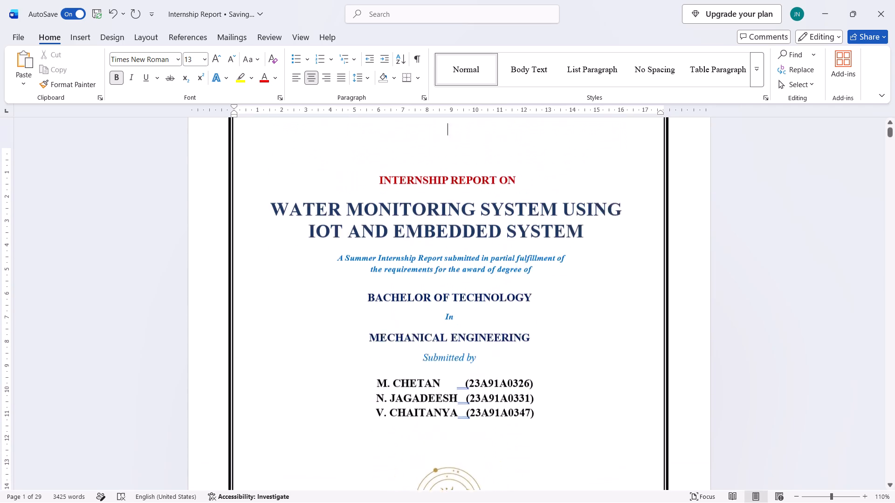
{"action": "scroll", "coordinate": [455, 337], "scroll_direction": "up", "scroll_amount": 1}
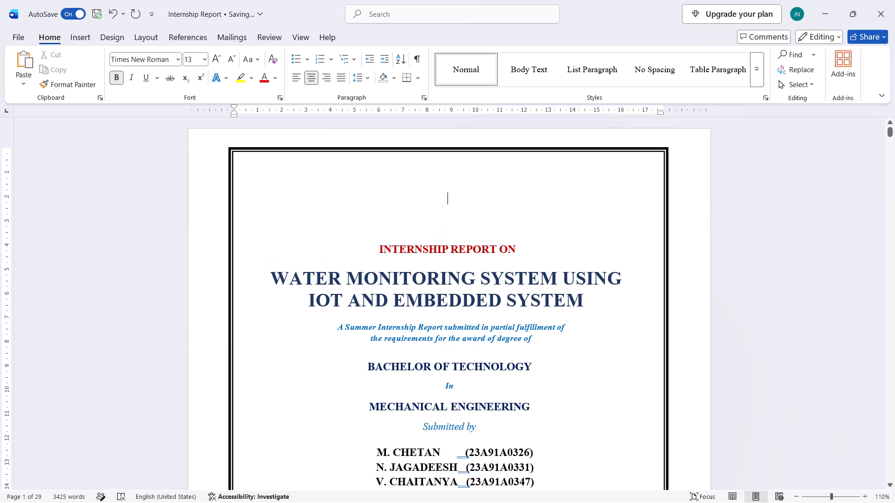
{"action": "scroll", "coordinate": [455, 337], "scroll_direction": "down", "scroll_amount": 1}
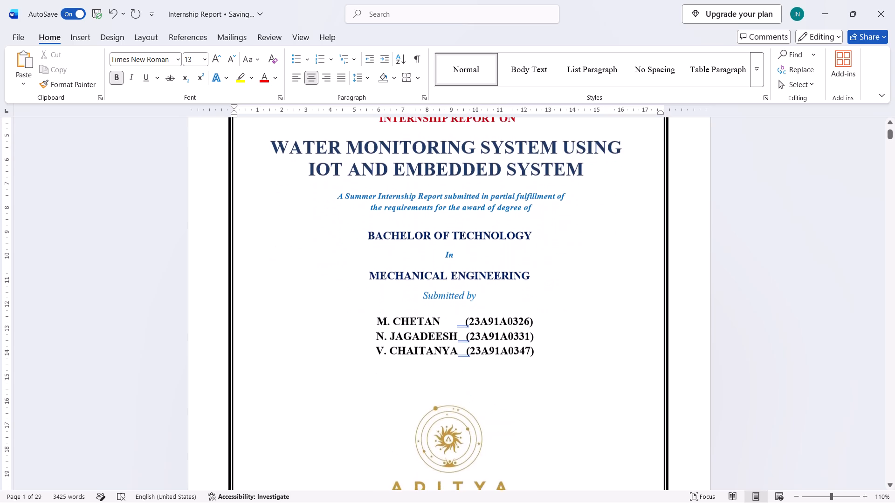
{"action": "scroll", "coordinate": [455, 337], "scroll_direction": "down", "scroll_amount": 1}
{"action": "scroll", "coordinate": [455, 337], "scroll_direction": "up", "scroll_amount": 1}
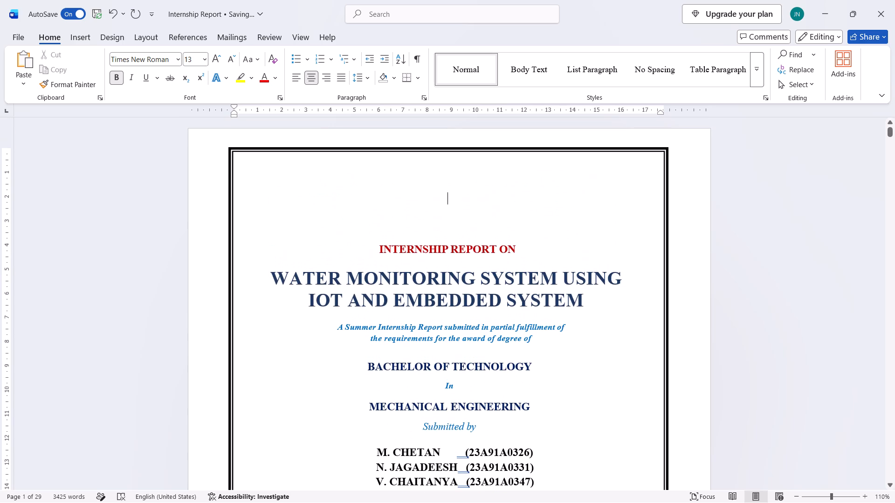
Extend the report title in the certificate paragraph by adding "USING IOT AND EMBEDDED SYSTEM" after "WATER MONITORING SYSTEM".
{"action": "scroll", "coordinate": [482, 347], "scroll_direction": "down", "scroll_amount": 9}
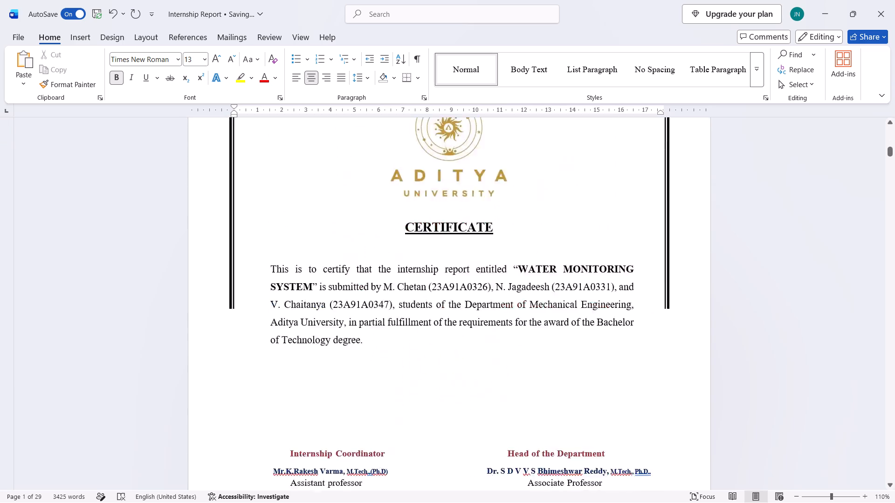
{"action": "scroll", "coordinate": [482, 347], "scroll_direction": "down", "scroll_amount": 4}
{"action": "scroll", "coordinate": [482, 347], "scroll_direction": "up", "scroll_amount": 10}
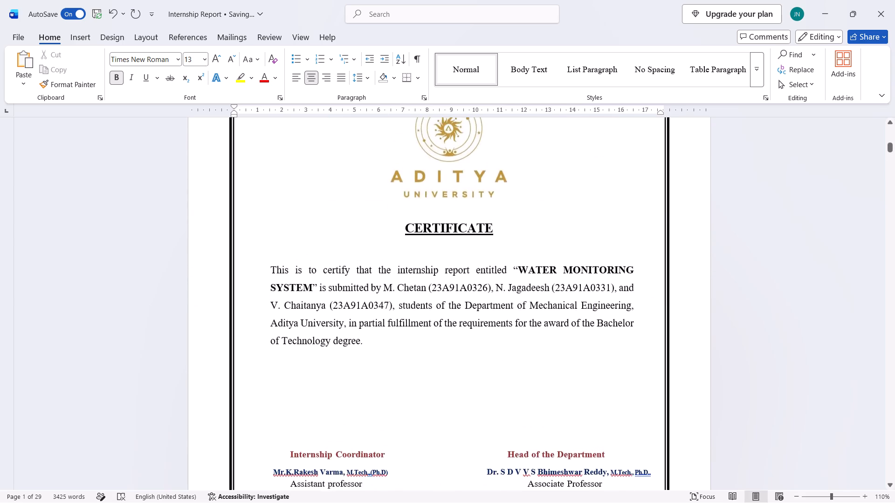
{"action": "scroll", "coordinate": [482, 347], "scroll_direction": "up", "scroll_amount": 1}
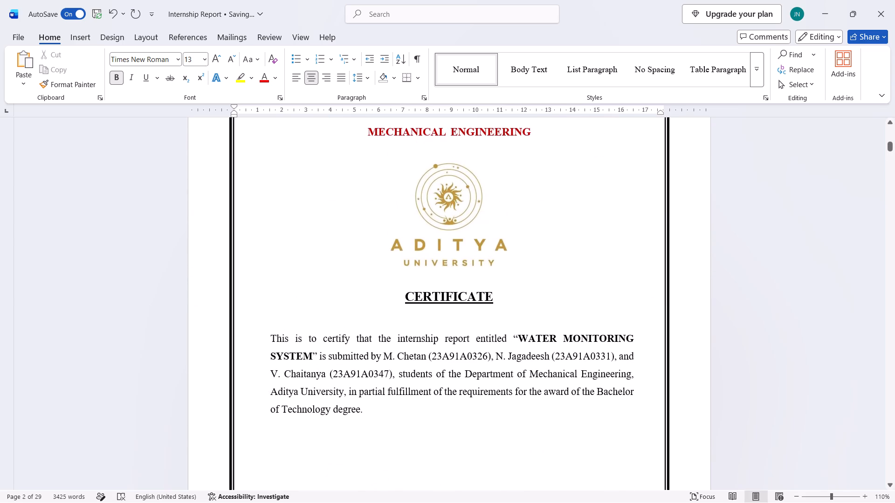
{"action": "left_click", "coordinate": [312, 358]}
{"action": "key", "text": "space"}
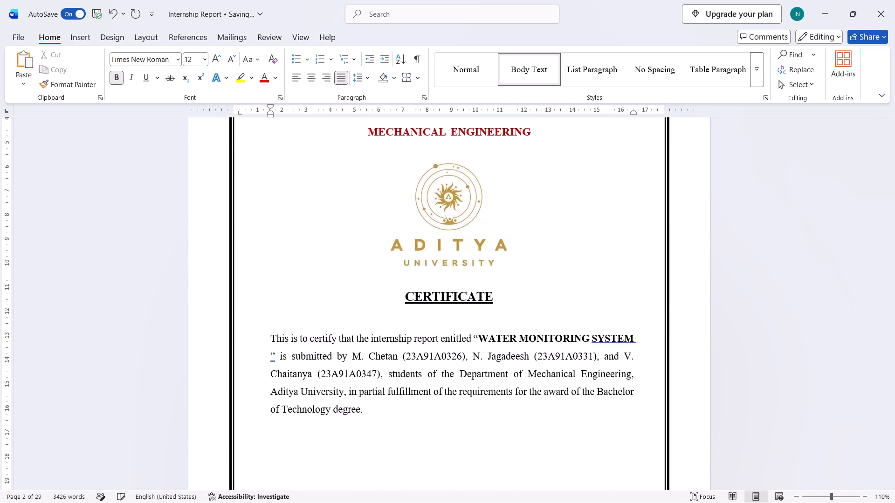
{"action": "type", "text": "USING"}
{"action": "key", "text": "space"}
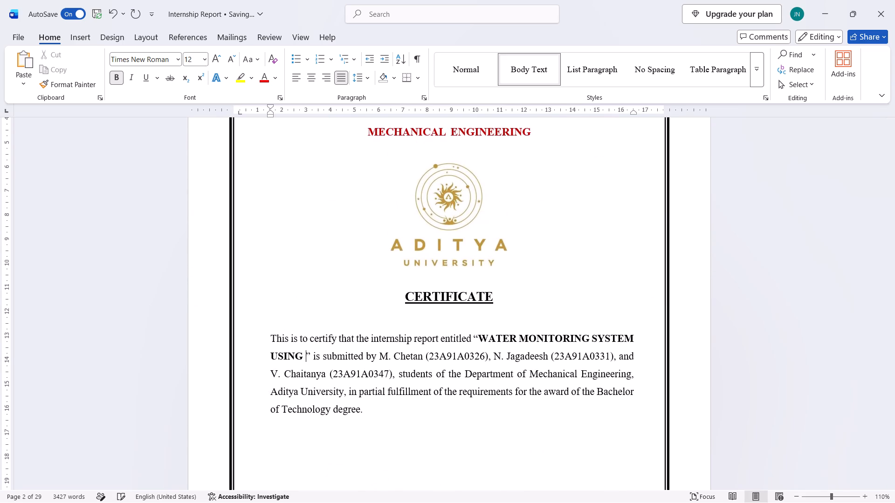
{"action": "type", "text": "IOT AND"}
{"action": "key", "text": "space"}
{"action": "type", "text": "EMBEDDED SYSTEM"}
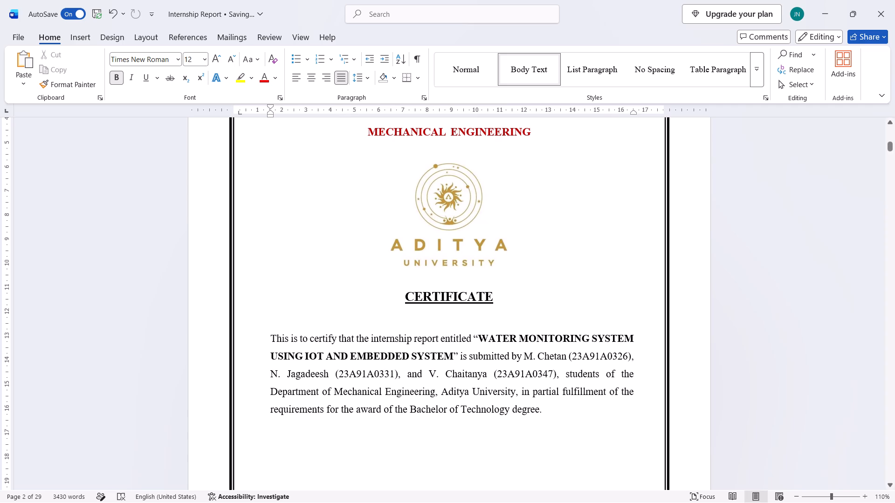
Delete the word "AND" from the report title in the certificate paragraph.
{"action": "left_click", "coordinate": [348, 353]}
{"action": "key", "text": "BackSpace"}
{"action": "key", "text": "BackSpace"}
{"action": "key", "text": "BackSpace"}
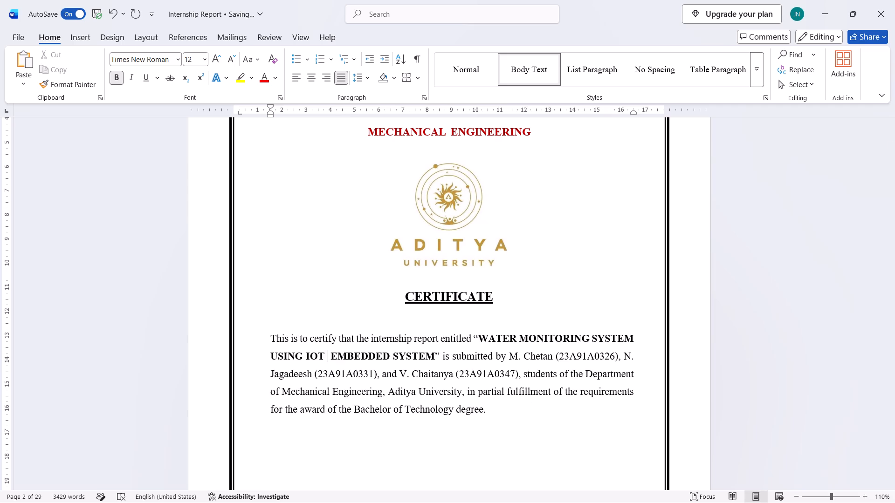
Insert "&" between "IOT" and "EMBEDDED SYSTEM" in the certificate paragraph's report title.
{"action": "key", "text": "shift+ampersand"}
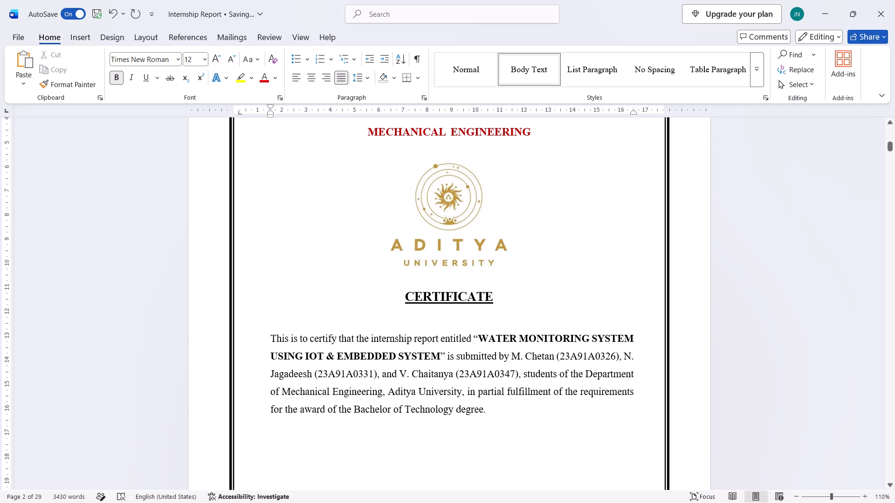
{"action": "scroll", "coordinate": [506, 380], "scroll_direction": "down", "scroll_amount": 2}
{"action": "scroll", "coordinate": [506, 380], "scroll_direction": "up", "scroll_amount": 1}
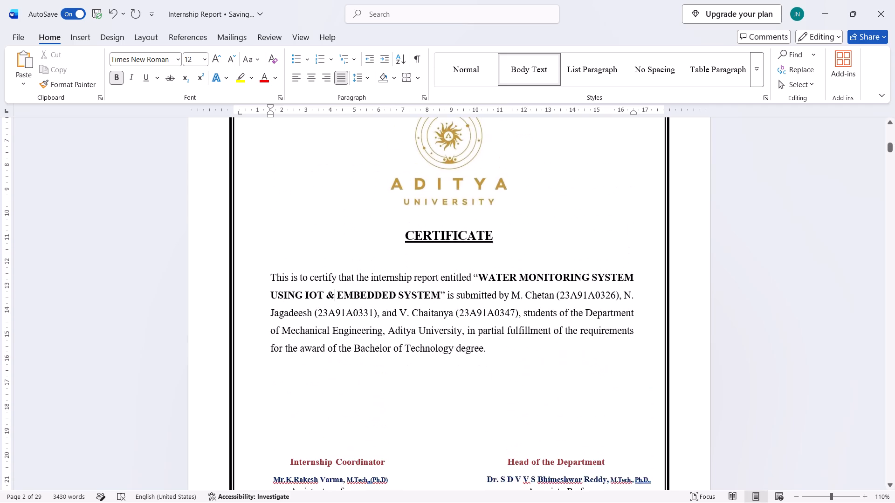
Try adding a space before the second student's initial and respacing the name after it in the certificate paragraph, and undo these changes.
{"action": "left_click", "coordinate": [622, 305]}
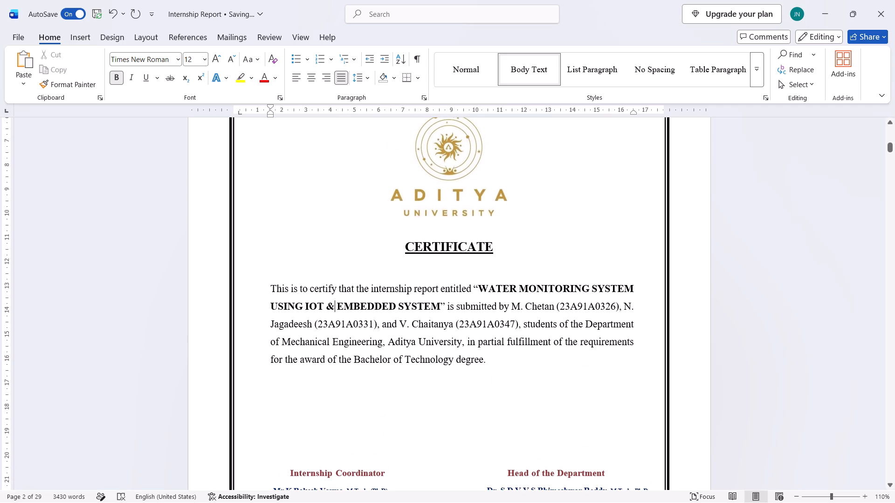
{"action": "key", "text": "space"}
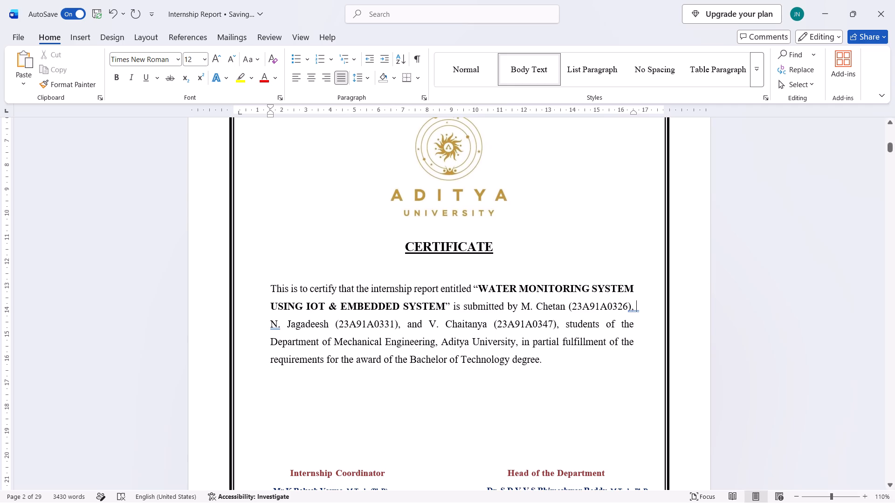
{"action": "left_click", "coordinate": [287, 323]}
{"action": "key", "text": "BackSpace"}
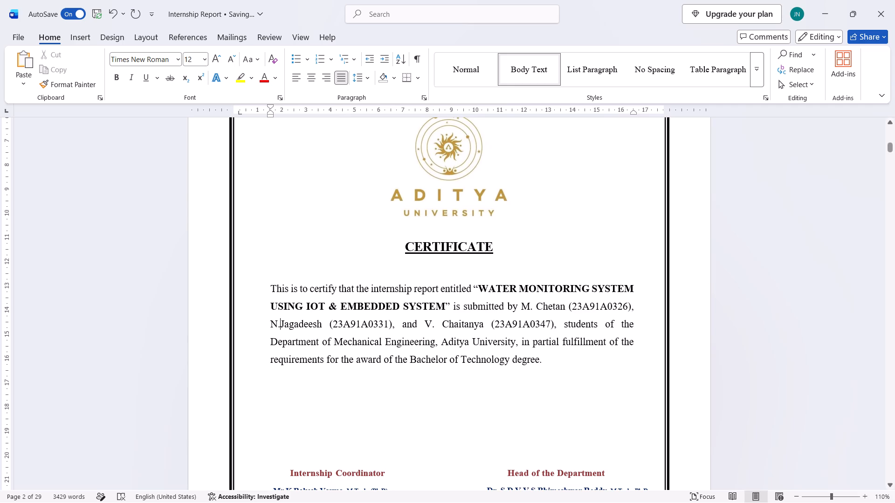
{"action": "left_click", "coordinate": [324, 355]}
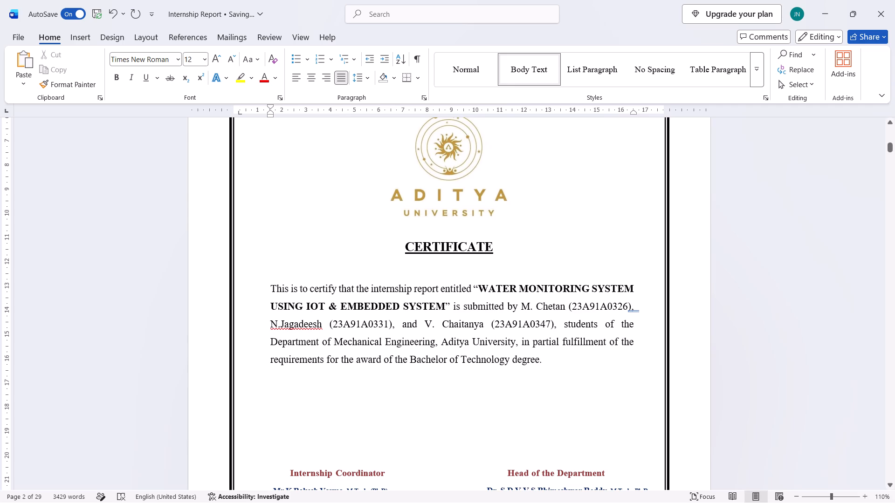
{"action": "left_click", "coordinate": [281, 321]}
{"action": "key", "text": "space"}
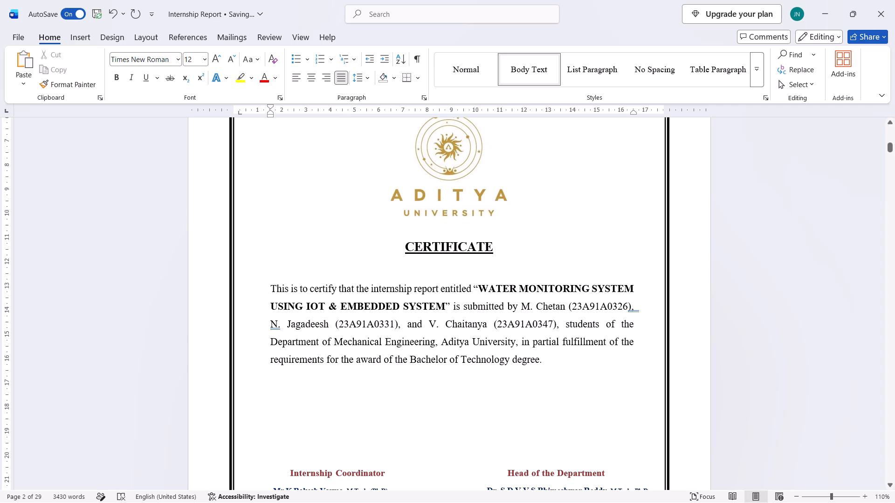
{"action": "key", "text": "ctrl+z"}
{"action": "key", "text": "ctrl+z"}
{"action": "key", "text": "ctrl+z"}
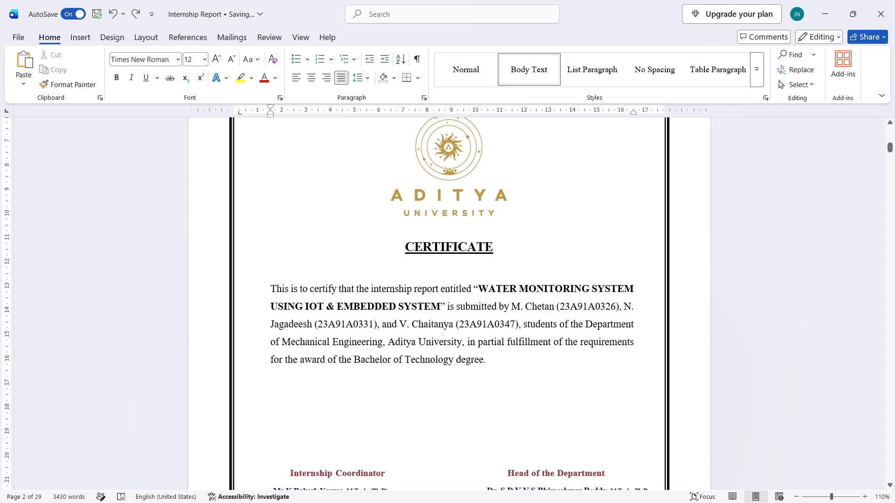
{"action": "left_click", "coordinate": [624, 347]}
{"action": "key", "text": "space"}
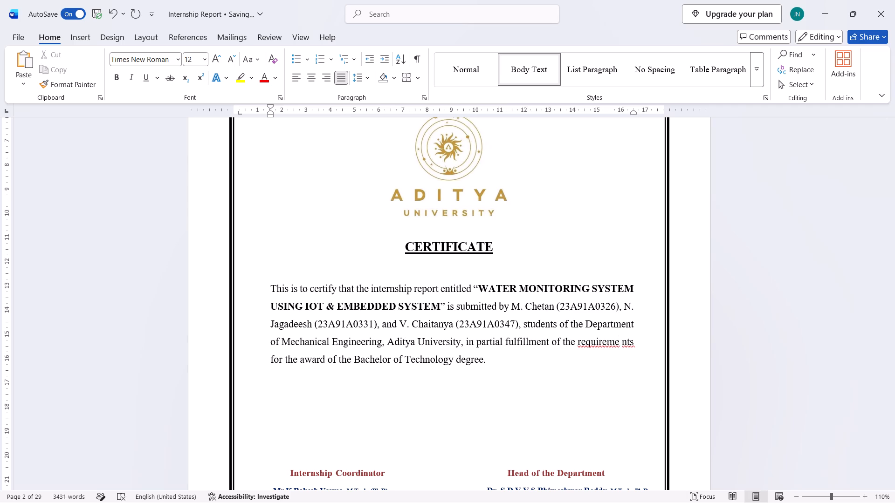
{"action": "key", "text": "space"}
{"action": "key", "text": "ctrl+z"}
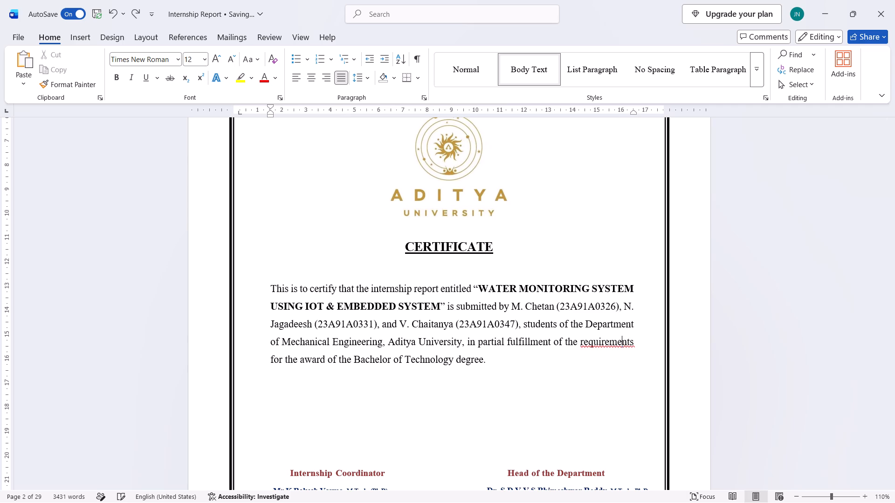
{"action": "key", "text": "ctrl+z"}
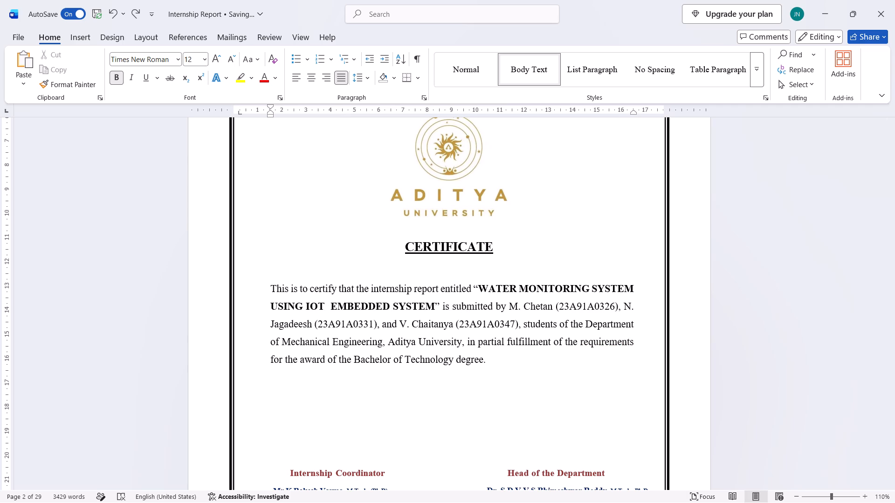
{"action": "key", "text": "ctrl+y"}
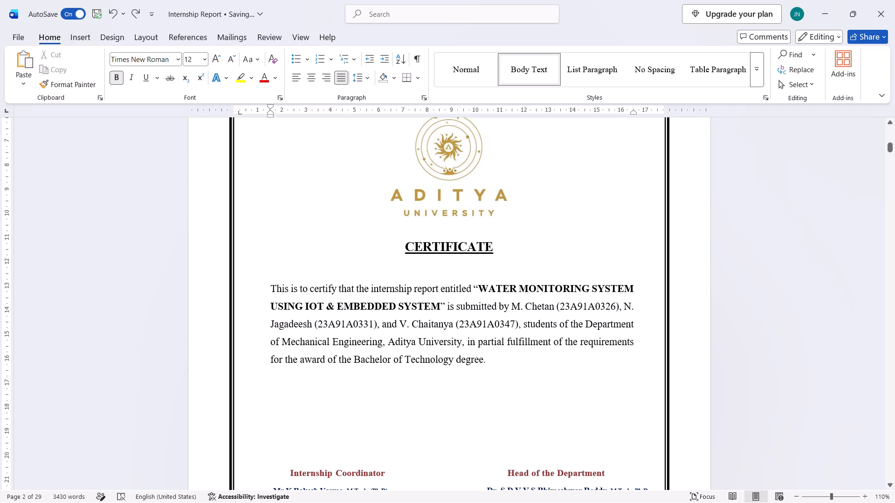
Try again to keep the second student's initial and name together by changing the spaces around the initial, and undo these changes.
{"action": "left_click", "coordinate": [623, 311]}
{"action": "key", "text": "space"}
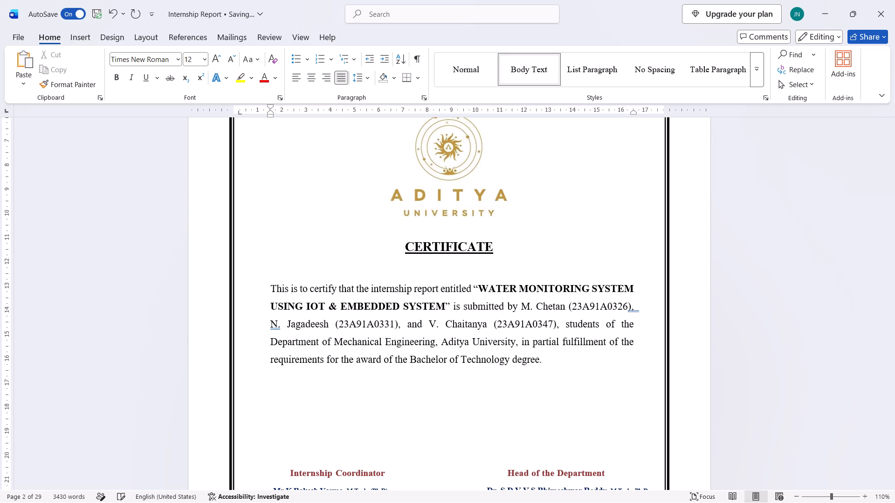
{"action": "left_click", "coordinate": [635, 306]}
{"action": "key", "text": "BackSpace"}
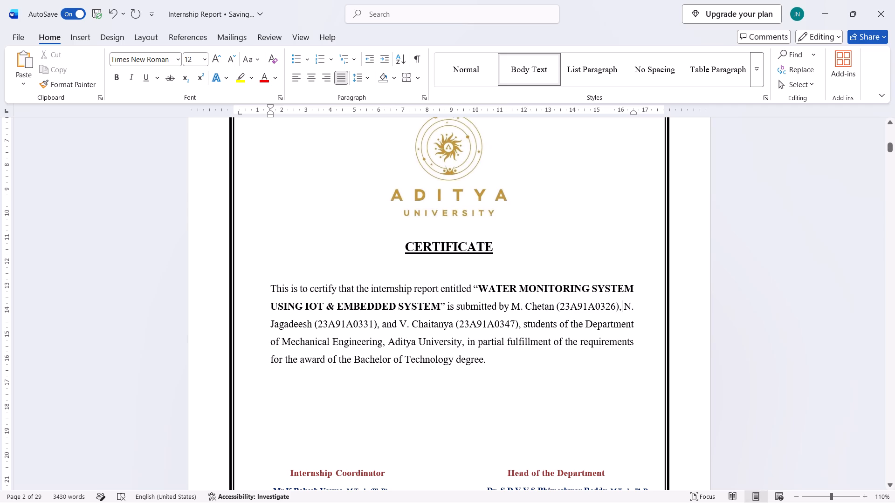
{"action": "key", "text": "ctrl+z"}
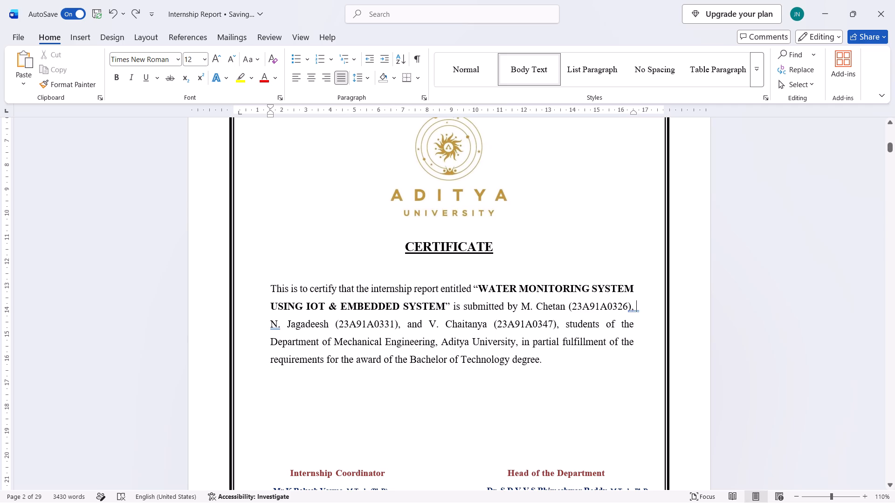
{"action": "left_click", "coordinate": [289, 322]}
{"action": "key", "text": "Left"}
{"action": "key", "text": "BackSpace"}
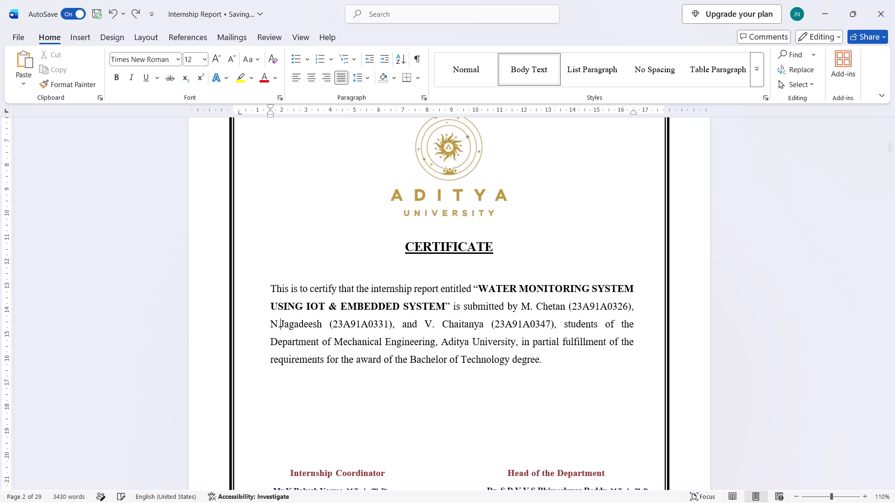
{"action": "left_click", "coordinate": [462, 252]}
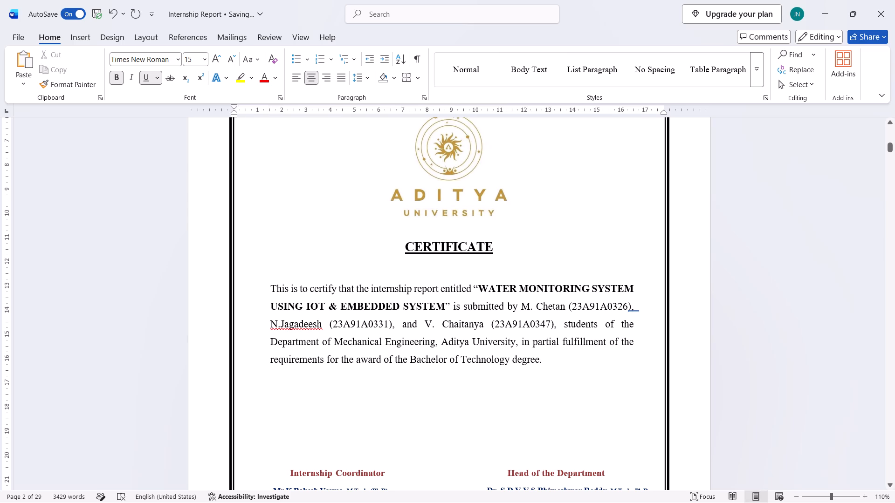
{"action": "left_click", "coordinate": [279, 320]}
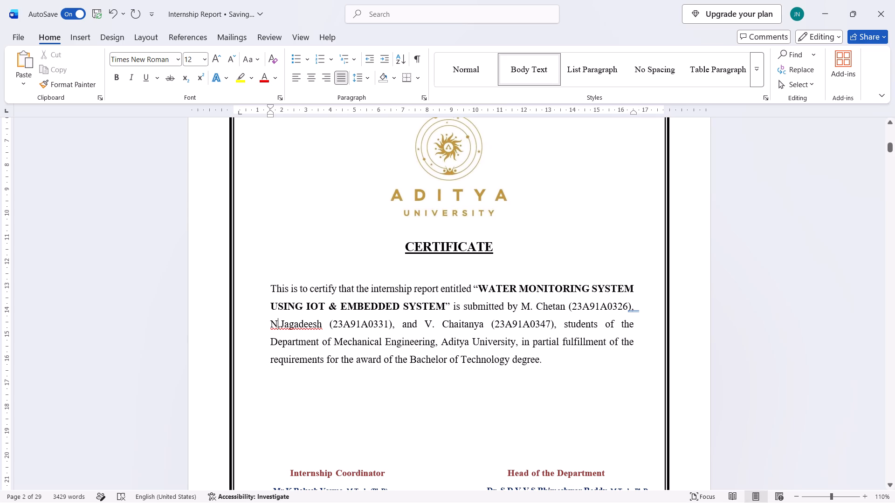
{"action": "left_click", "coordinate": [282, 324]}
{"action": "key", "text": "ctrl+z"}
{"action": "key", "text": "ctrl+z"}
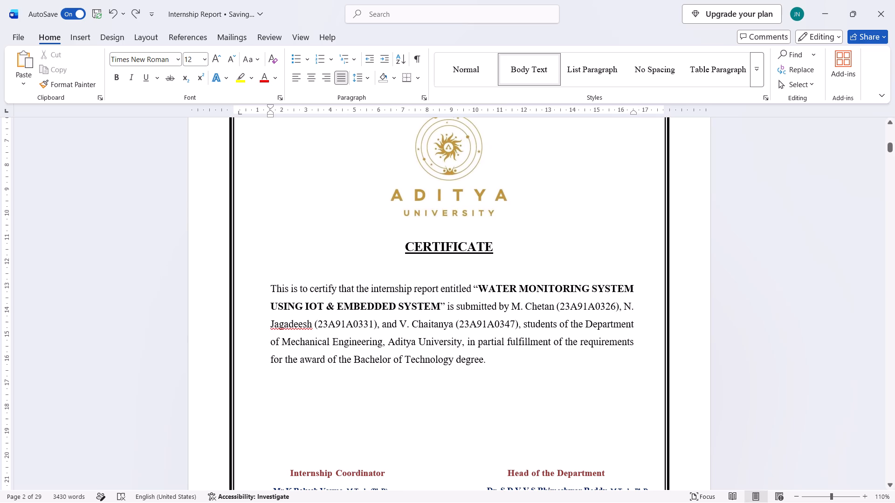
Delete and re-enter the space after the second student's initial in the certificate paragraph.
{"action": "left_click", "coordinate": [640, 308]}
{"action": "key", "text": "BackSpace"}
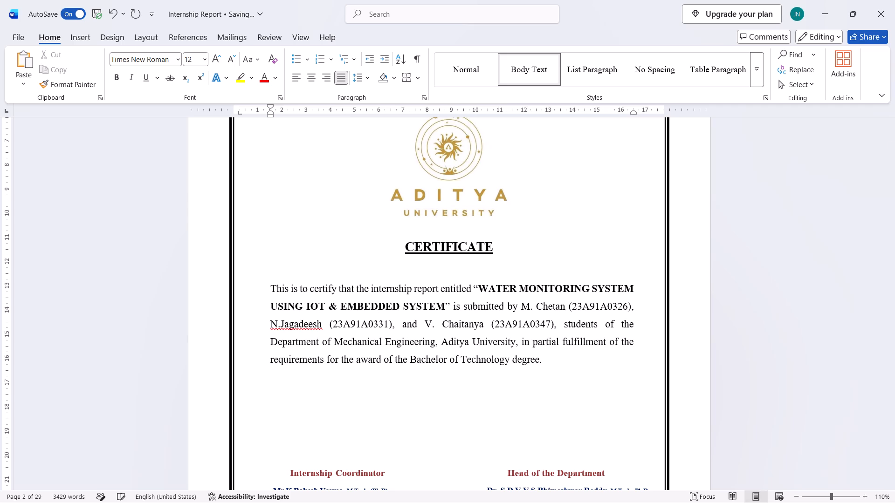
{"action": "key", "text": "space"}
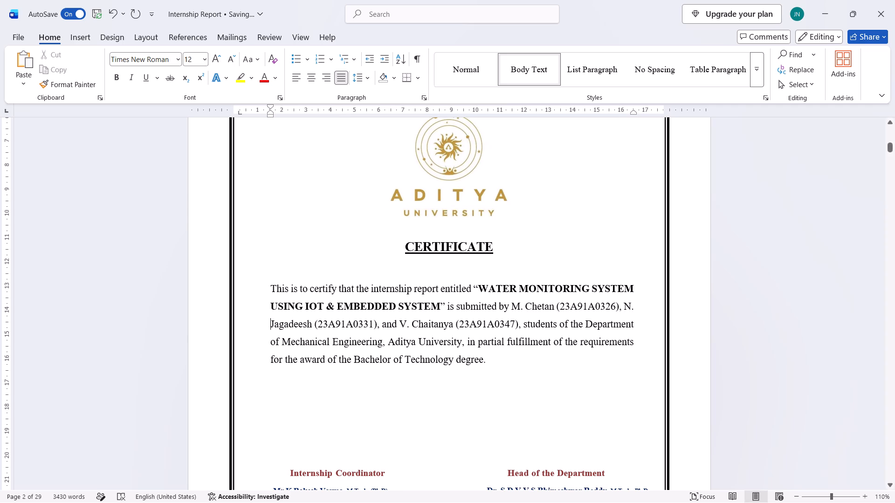
Replace the "&" with "AND" in the certificate title so it reads "USING IOT AND EMBEDDED SYSTEM".
{"action": "left_click", "coordinate": [330, 307]}
{"action": "key", "text": "BackSpace"}
{"action": "type", "text": "and"}
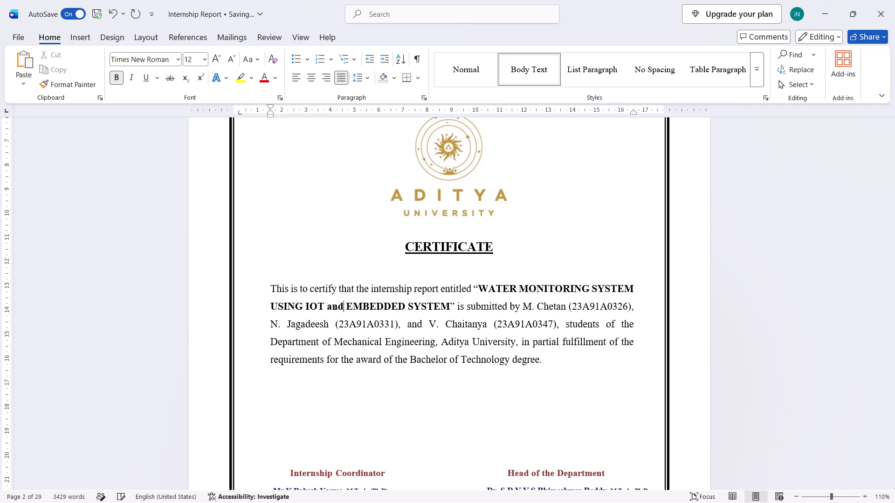
{"action": "key", "text": "BackSpace"}
{"action": "key", "text": "BackSpace"}
{"action": "key", "text": "BackSpace"}
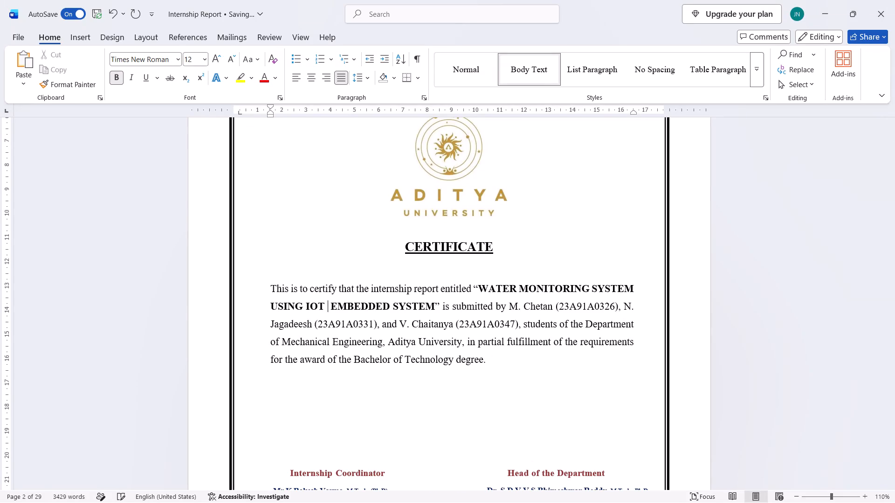
{"action": "type", "text": "AND"}
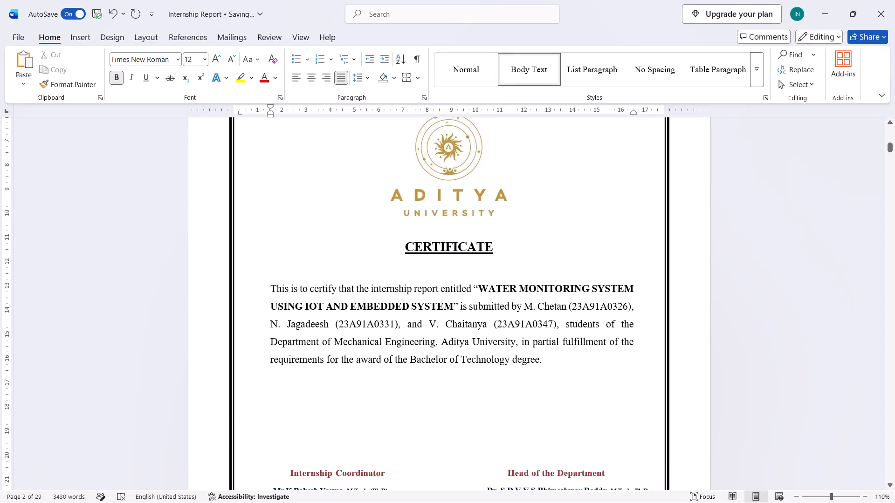
Extend the report title in the declaration's first paragraph with "USING IOT AND EMBEDDED SYSTEM" before the closing quotation mark.
{"action": "scroll", "coordinate": [427, 377], "scroll_direction": "down", "scroll_amount": 3}
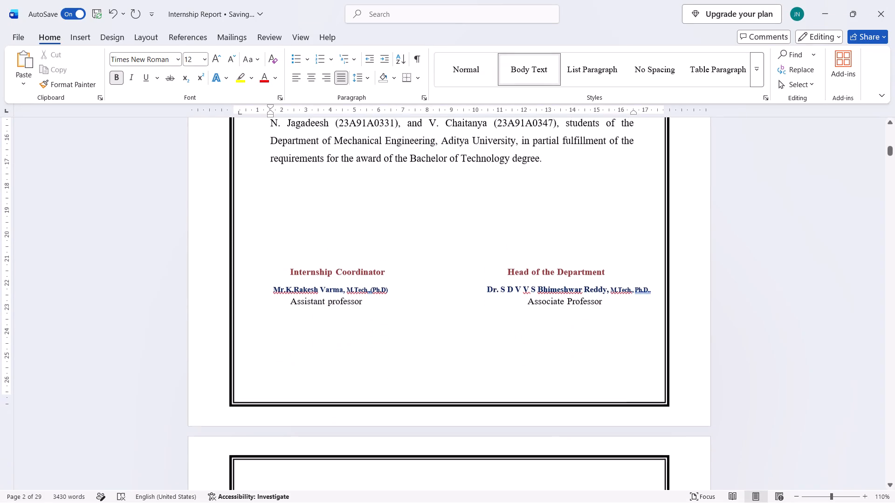
{"action": "scroll", "coordinate": [427, 377], "scroll_direction": "down", "scroll_amount": 1}
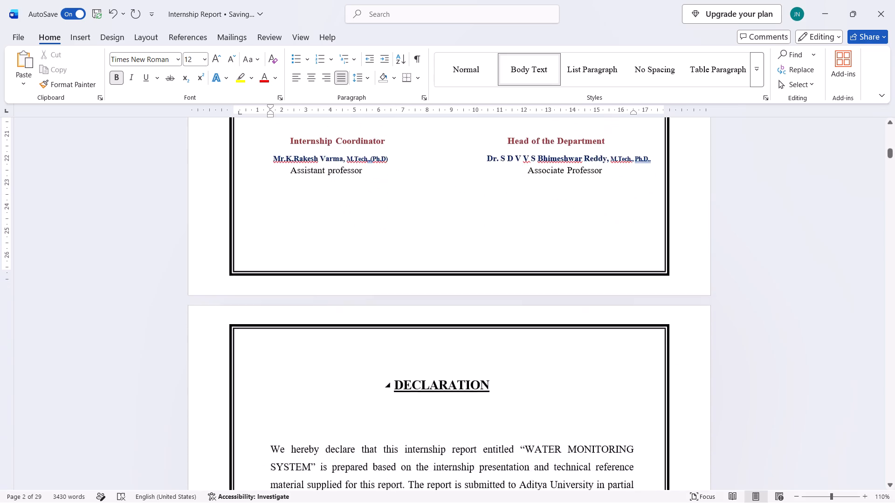
{"action": "scroll", "coordinate": [427, 377], "scroll_direction": "down", "scroll_amount": 1}
{"action": "scroll", "coordinate": [427, 377], "scroll_direction": "right", "scroll_amount": 1}
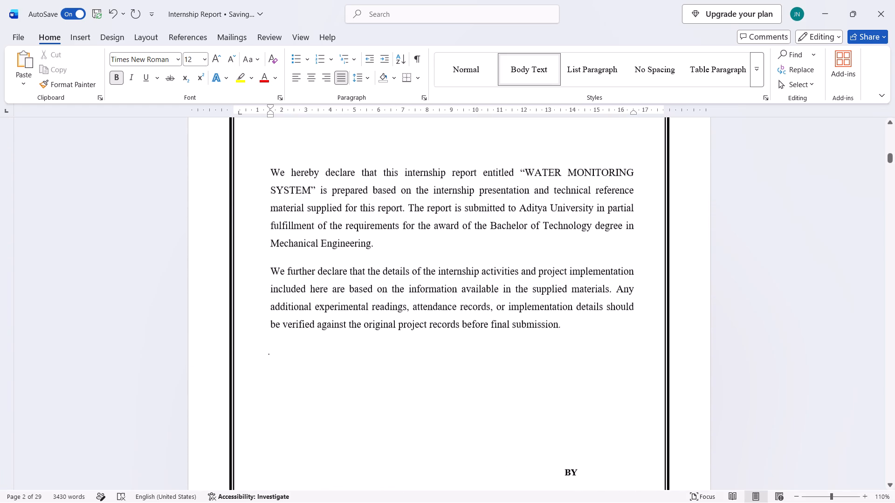
{"action": "scroll", "coordinate": [427, 377], "scroll_direction": "right", "scroll_amount": 2}
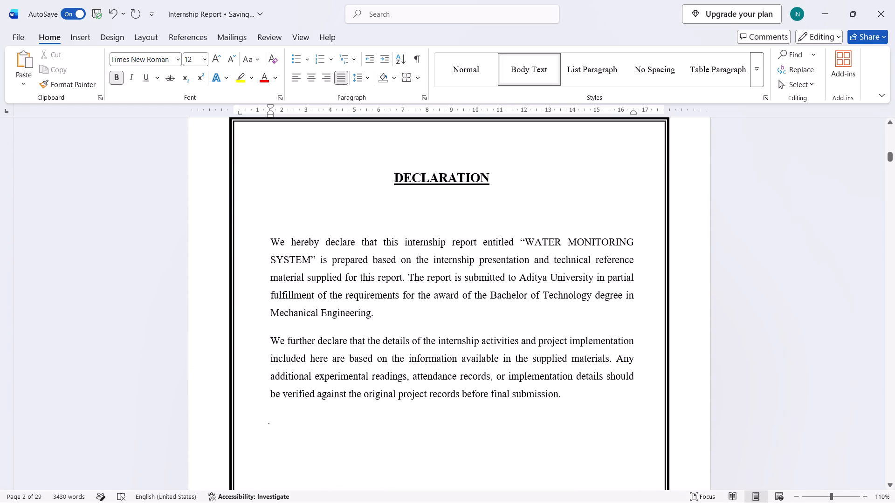
{"action": "scroll", "coordinate": [427, 377], "scroll_direction": "down", "scroll_amount": 1}
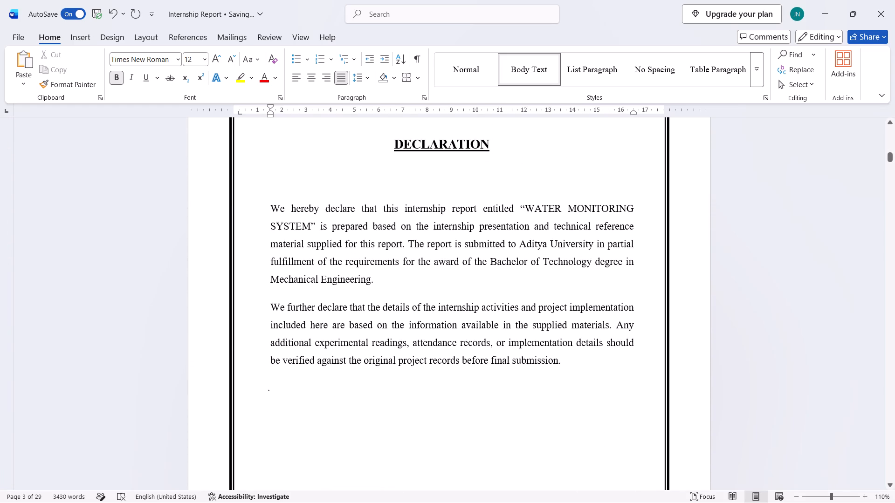
{"action": "left_click", "coordinate": [312, 225]}
{"action": "key", "text": "space"}
{"action": "type", "text": "USING"}
{"action": "key", "text": "space"}
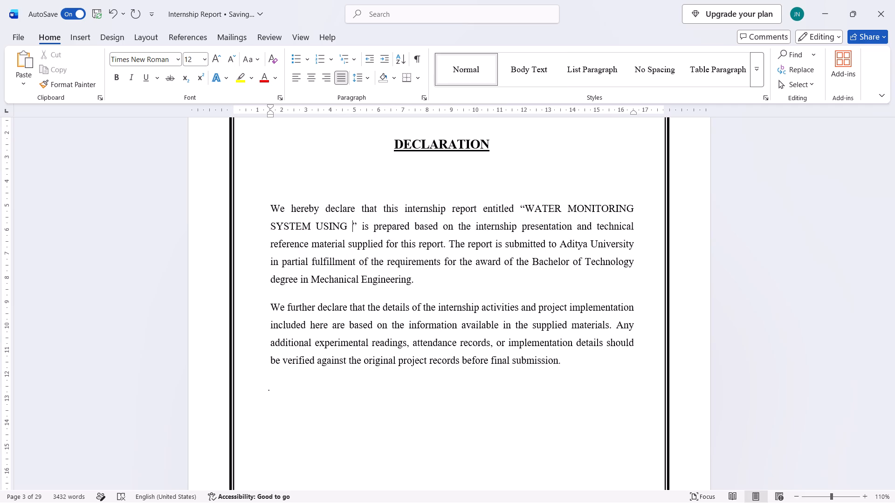
{"action": "type", "text": "IOT"}
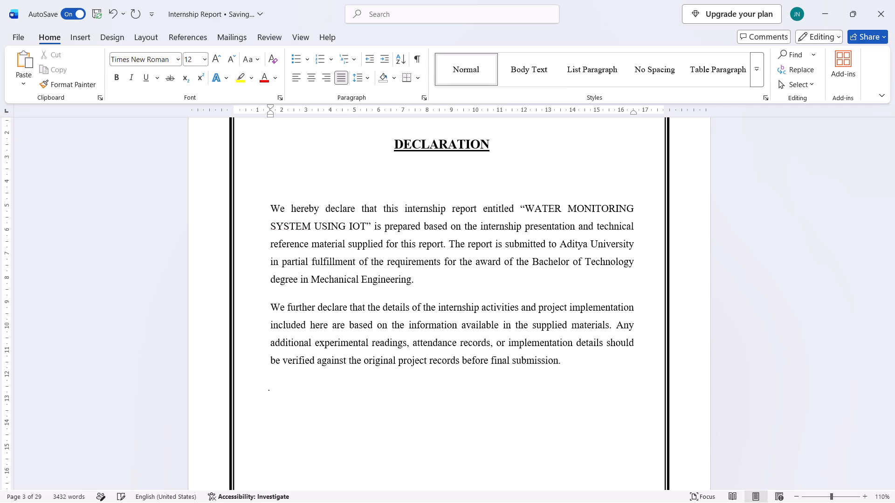
{"action": "key", "text": "space"}
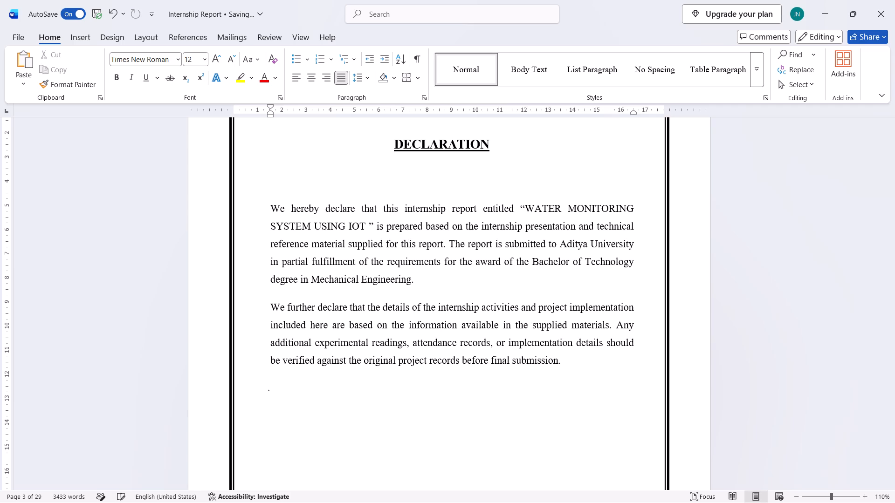
{"action": "type", "text": "AM"}
{"action": "key", "text": "BackSpace"}
{"action": "type", "text": "ND"}
{"action": "key", "text": "space"}
{"action": "type", "text": "EMBEDDED"}
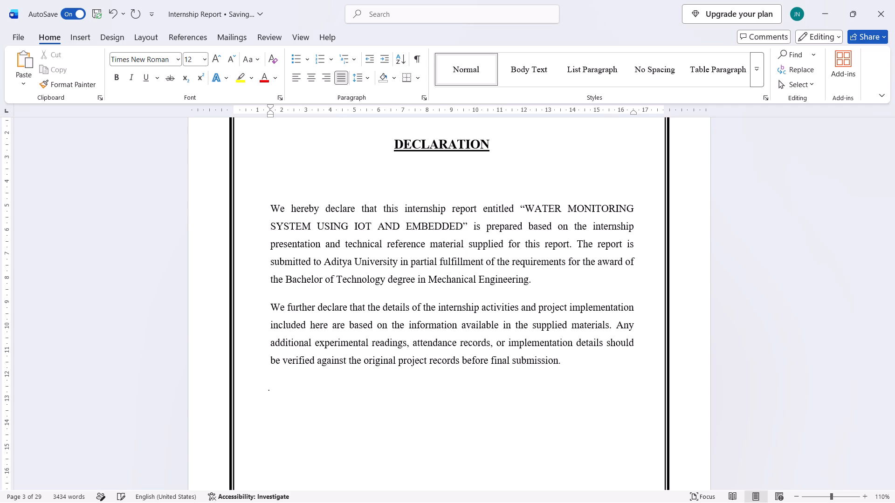
{"action": "key", "text": "space"}
{"action": "type", "text": "SYSTEM"}
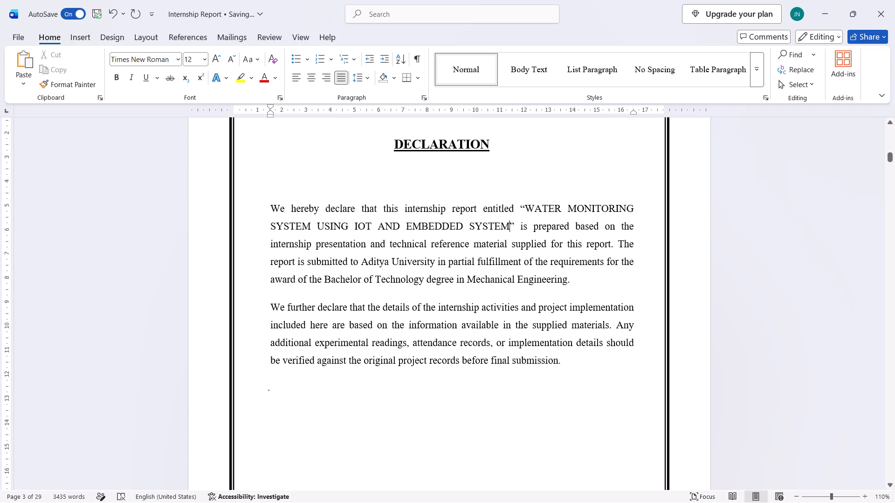
Extend the internship title in the acknowledgement's second paragraph with "USING IOT AND EMBEDDED SYSTEM" inside the quotation marks.
{"action": "scroll", "coordinate": [439, 321], "scroll_direction": "down", "scroll_amount": 4}
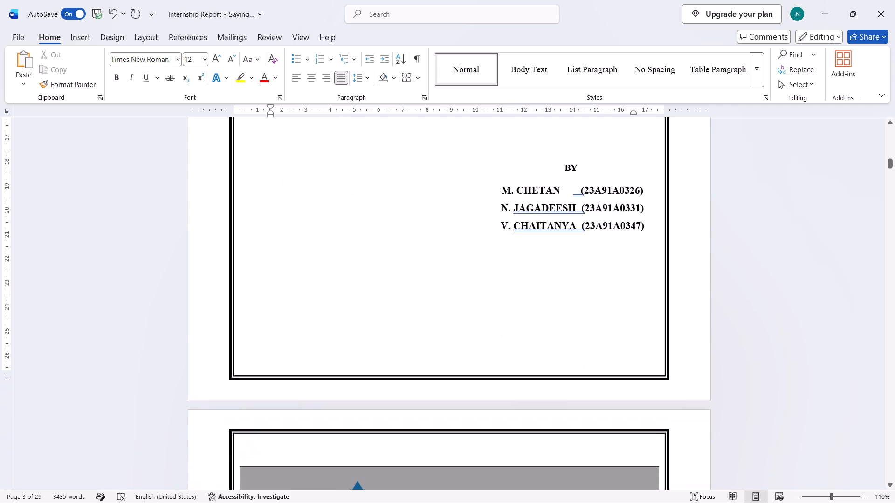
{"action": "scroll", "coordinate": [439, 321], "scroll_direction": "down", "scroll_amount": 1}
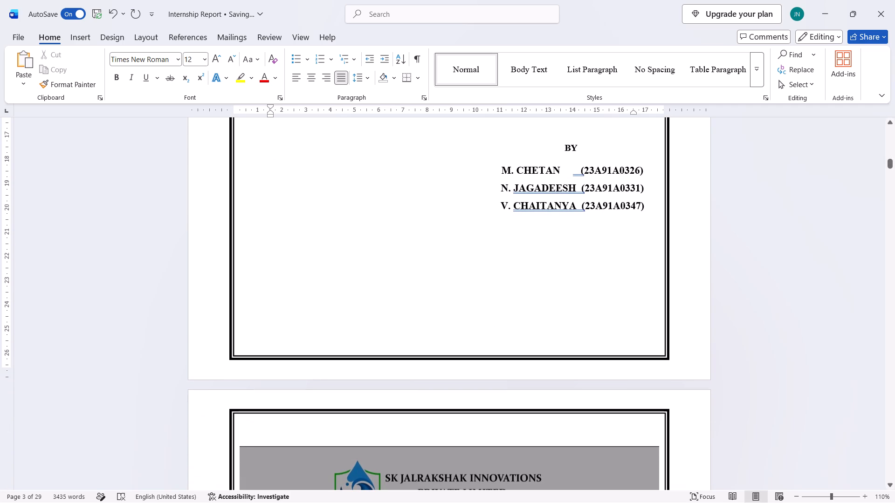
{"action": "scroll", "coordinate": [439, 321], "scroll_direction": "down", "scroll_amount": 7}
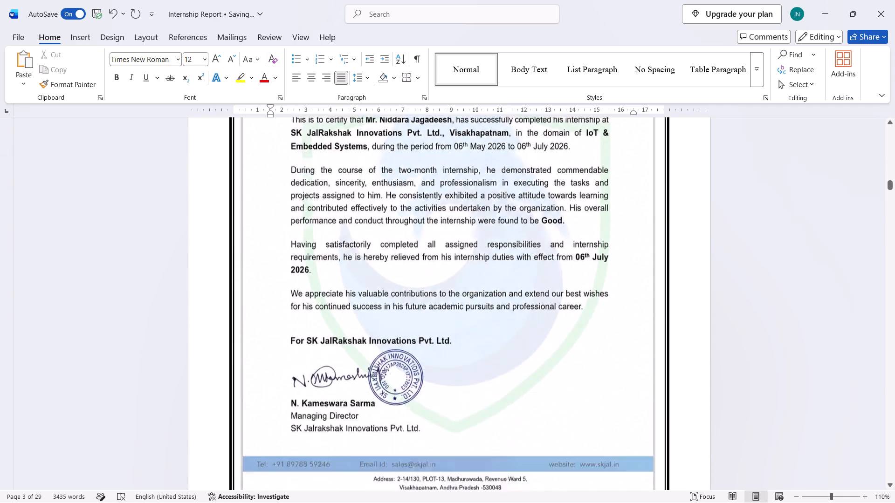
{"action": "scroll", "coordinate": [439, 321], "scroll_direction": "down", "scroll_amount": 8}
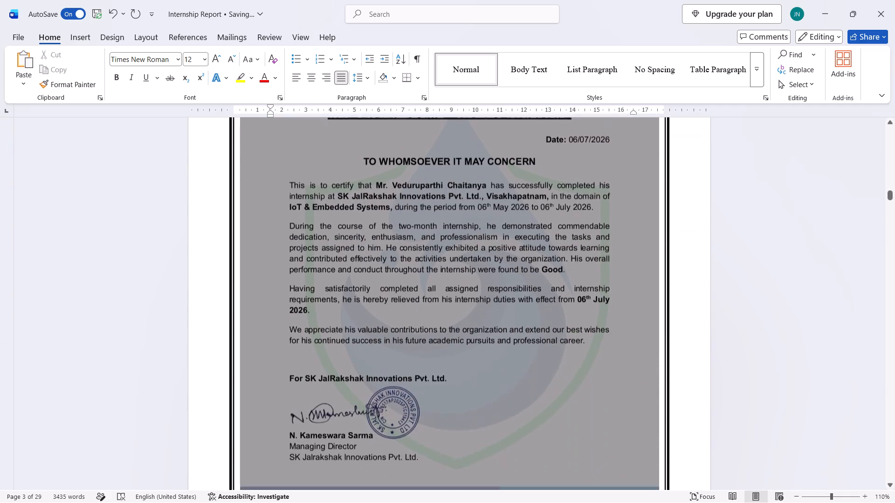
{"action": "scroll", "coordinate": [439, 321], "scroll_direction": "down", "scroll_amount": 4}
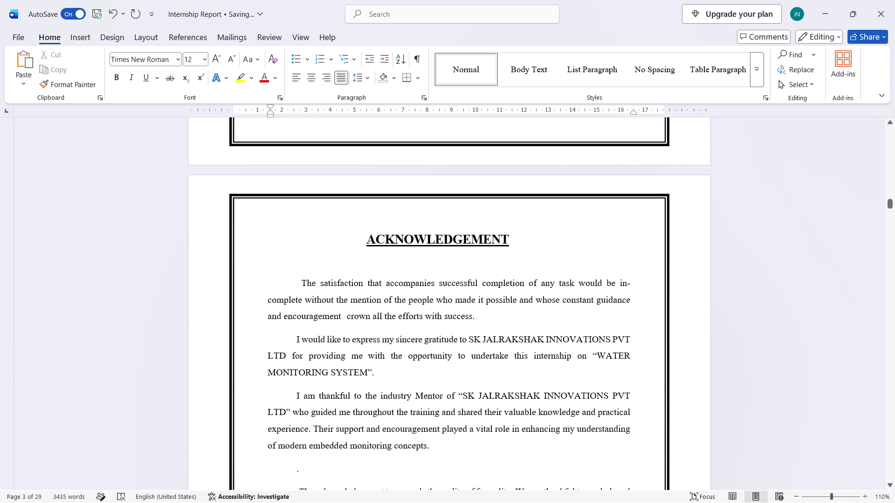
{"action": "scroll", "coordinate": [439, 321], "scroll_direction": "down", "scroll_amount": 2}
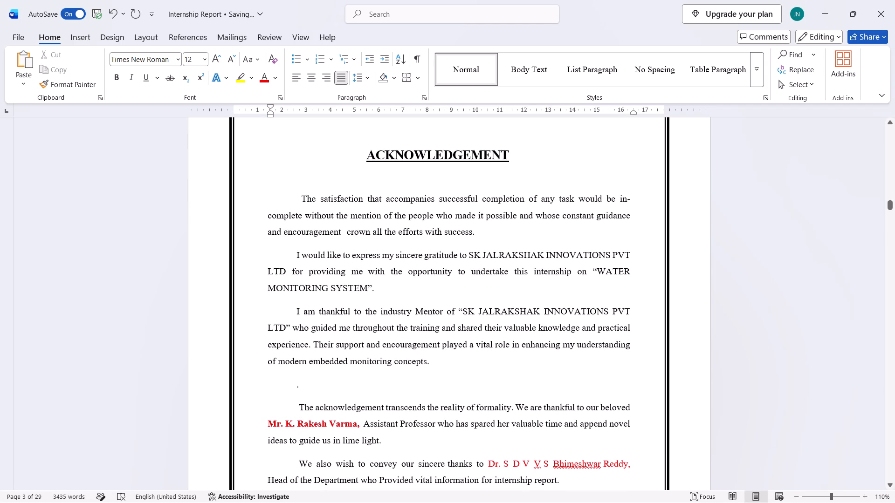
{"action": "left_click", "coordinate": [368, 286]}
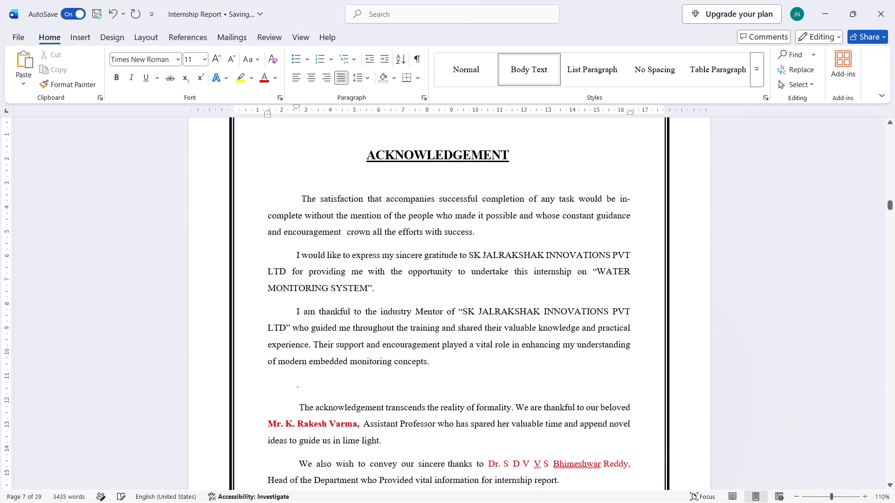
{"action": "key", "text": "space"}
{"action": "type", "text": "USING"}
{"action": "key", "text": "space"}
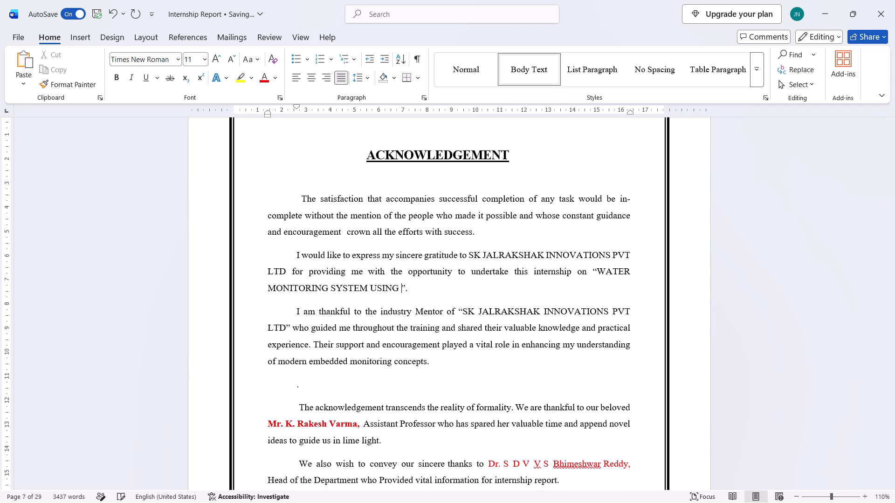
{"action": "type", "text": "IOT AND"}
{"action": "key", "text": "space"}
{"action": "type", "text": "EMBEDDED SYSTEM"}
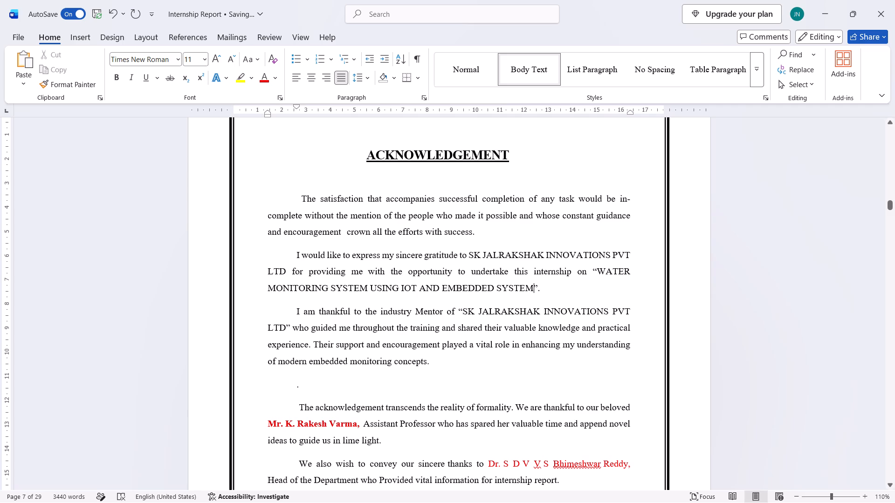
Review the rest of the acknowledgement, the abstract and the learning objectives pages of the report.
{"action": "scroll", "coordinate": [363, 336], "scroll_direction": "down", "scroll_amount": 1}
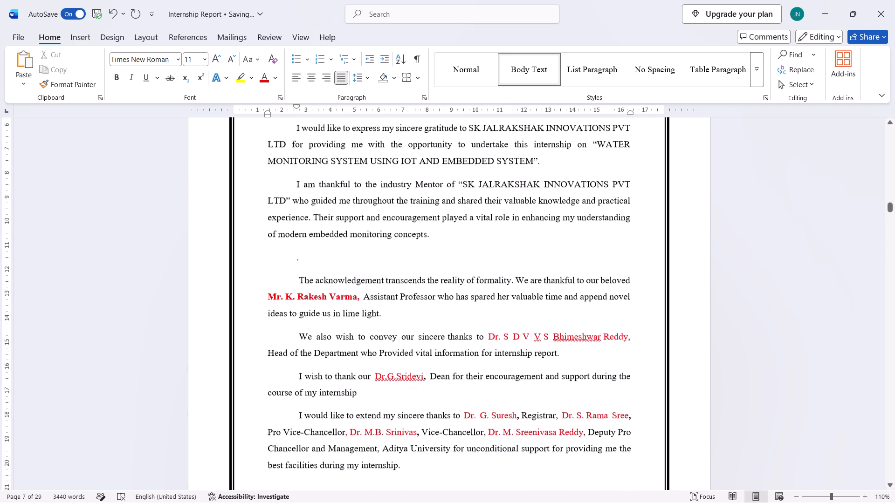
{"action": "scroll", "coordinate": [363, 336], "scroll_direction": "down", "scroll_amount": 2}
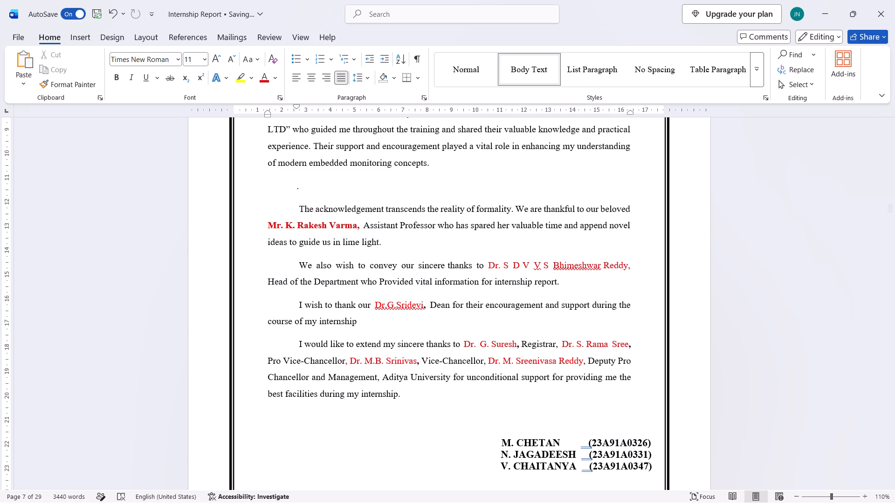
{"action": "scroll", "coordinate": [363, 336], "scroll_direction": "down", "scroll_amount": 2}
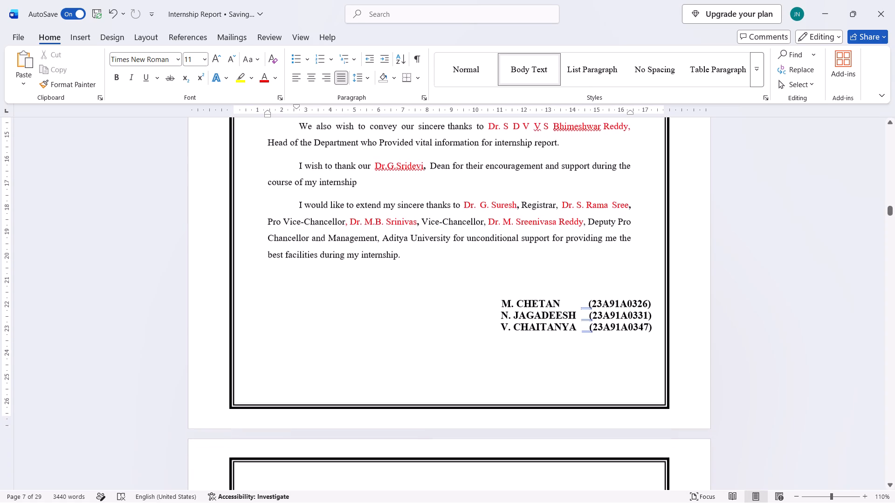
{"action": "scroll", "coordinate": [363, 336], "scroll_direction": "down", "scroll_amount": 4}
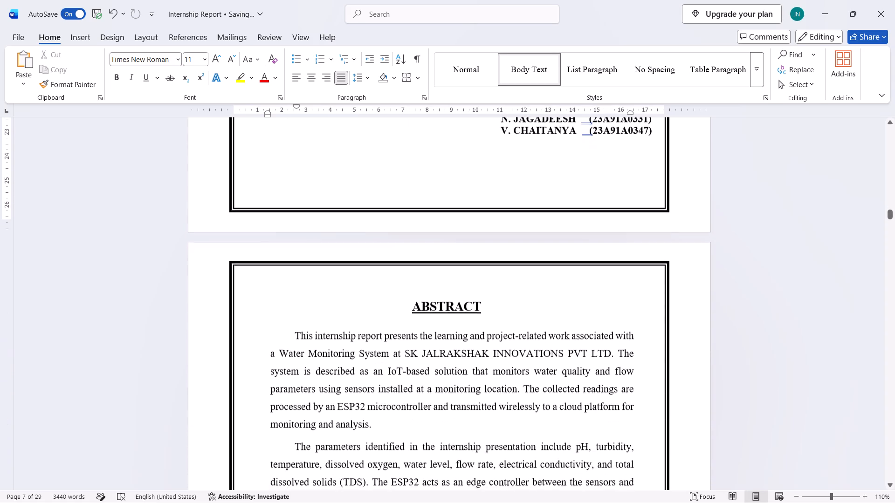
{"action": "scroll", "coordinate": [363, 336], "scroll_direction": "down", "scroll_amount": 1}
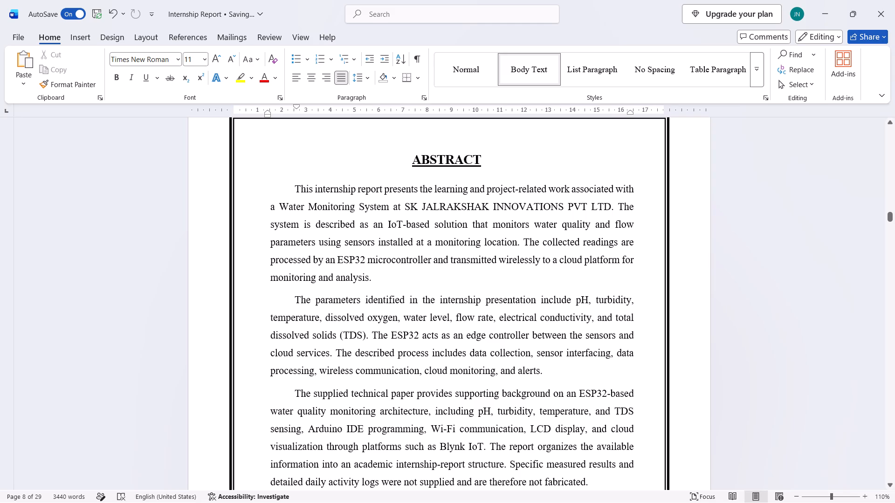
{"action": "scroll", "coordinate": [403, 279], "scroll_direction": "down", "scroll_amount": 1}
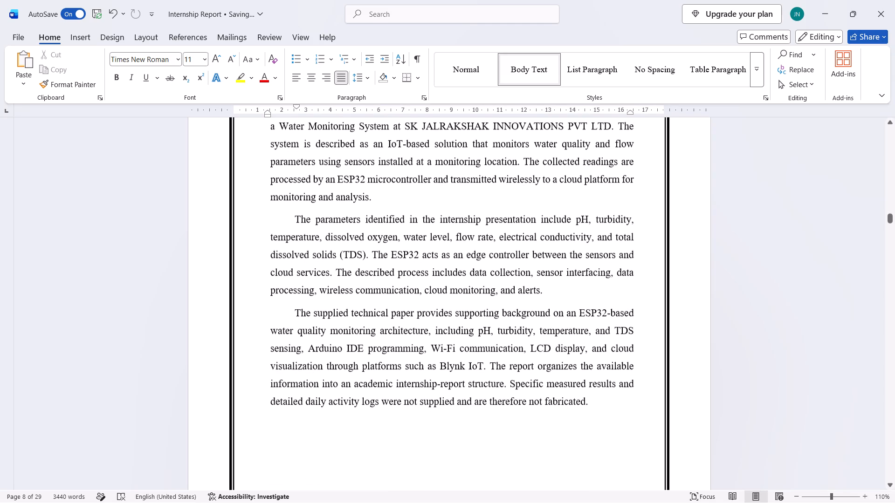
{"action": "scroll", "coordinate": [403, 279], "scroll_direction": "down", "scroll_amount": 3}
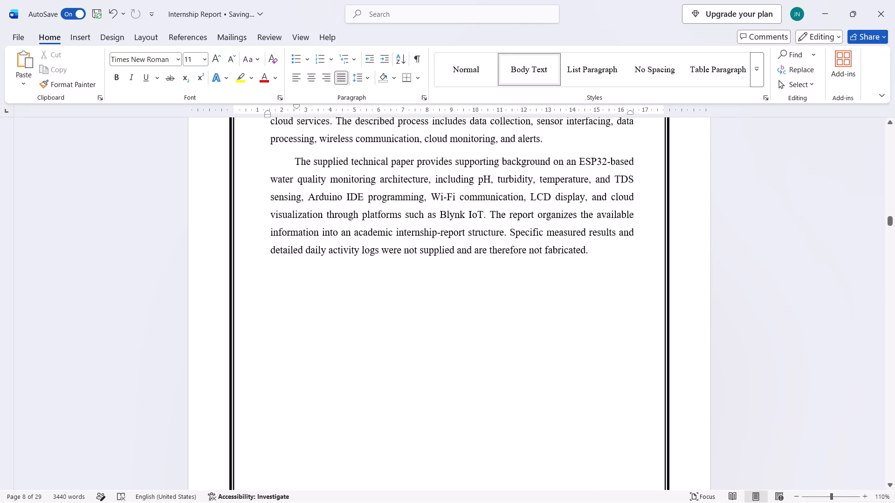
{"action": "scroll", "coordinate": [403, 279], "scroll_direction": "down", "scroll_amount": 7}
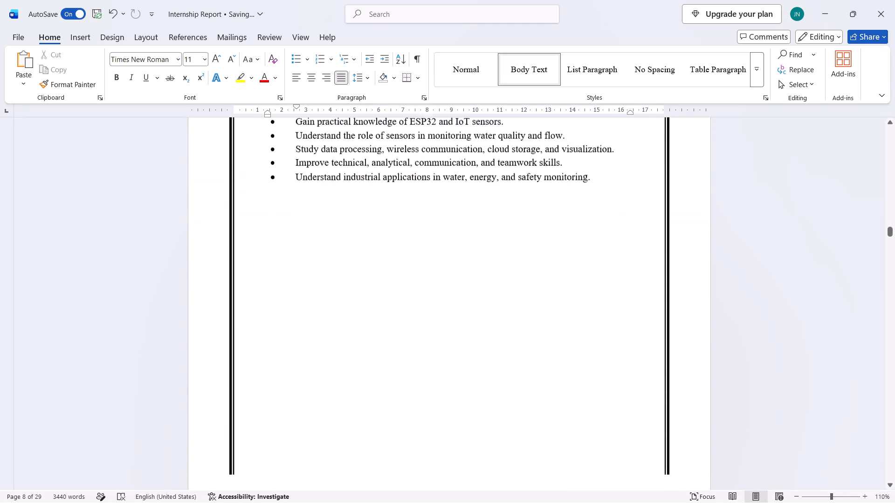
Examine the weekly overview of internship activities, covering the daily activity tables from the first to the ninth week.
{"action": "scroll", "coordinate": [403, 279], "scroll_direction": "down", "scroll_amount": 7}
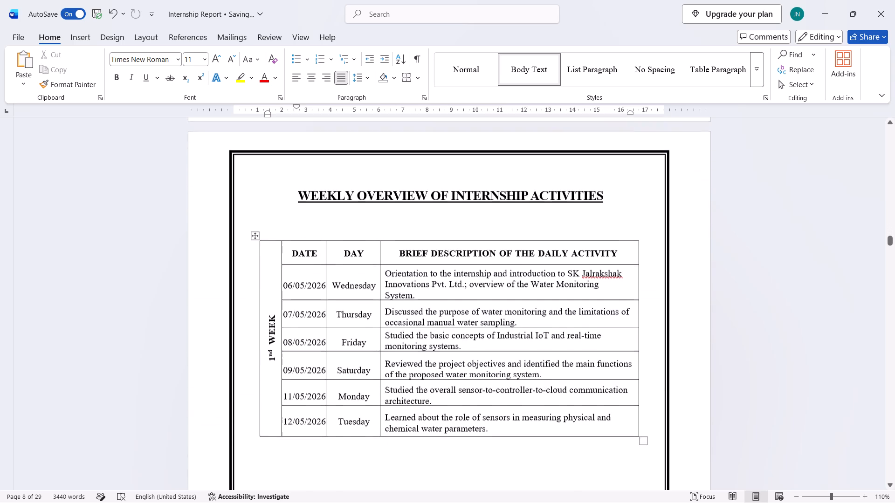
{"action": "scroll", "coordinate": [403, 279], "scroll_direction": "down", "scroll_amount": 2}
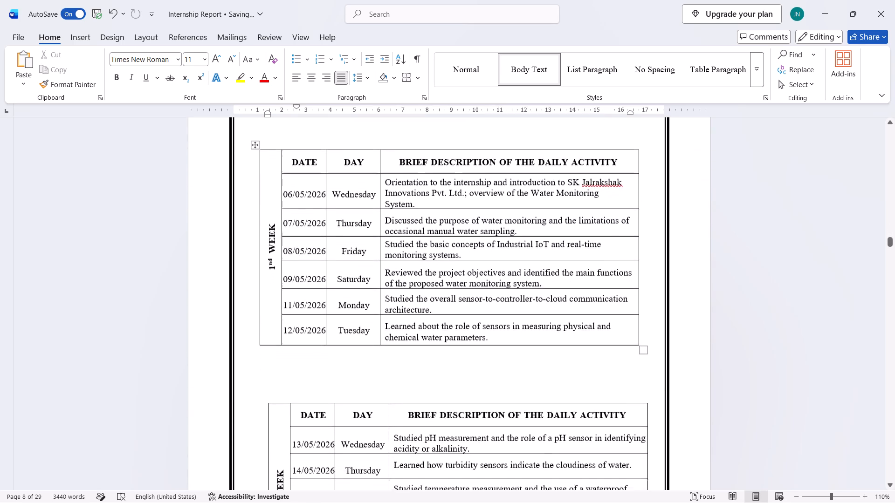
{"action": "scroll", "coordinate": [403, 279], "scroll_direction": "down", "scroll_amount": 2}
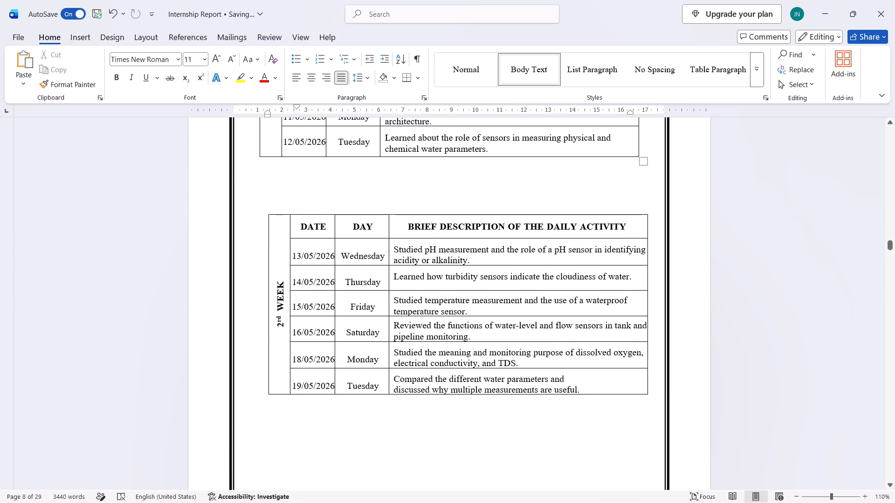
{"action": "scroll", "coordinate": [403, 279], "scroll_direction": "down", "scroll_amount": 2}
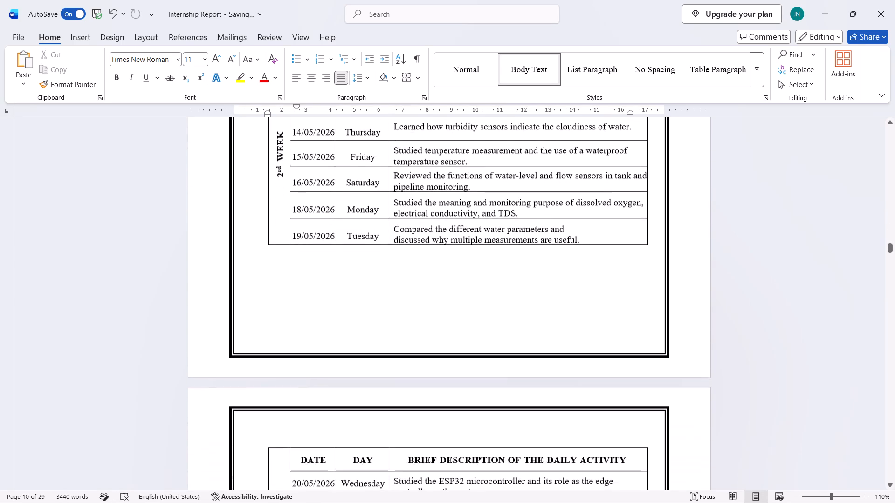
{"action": "scroll", "coordinate": [403, 279], "scroll_direction": "down", "scroll_amount": 5}
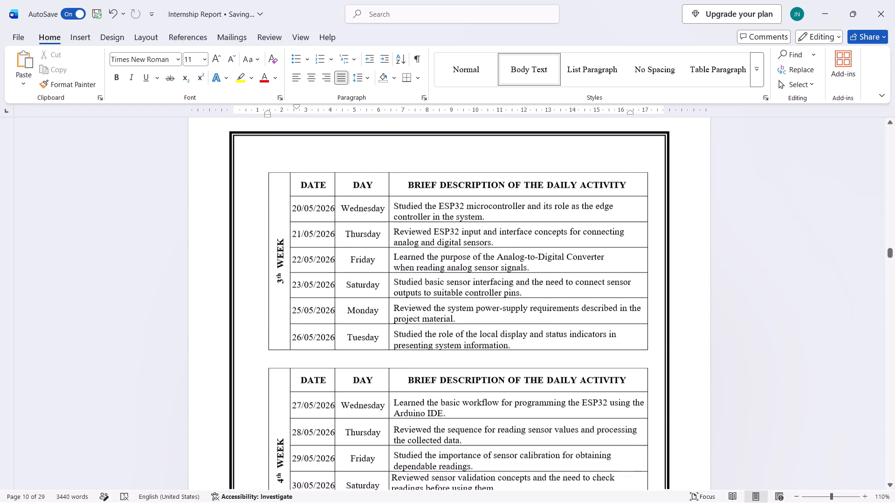
{"action": "scroll", "coordinate": [403, 279], "scroll_direction": "down", "scroll_amount": 4}
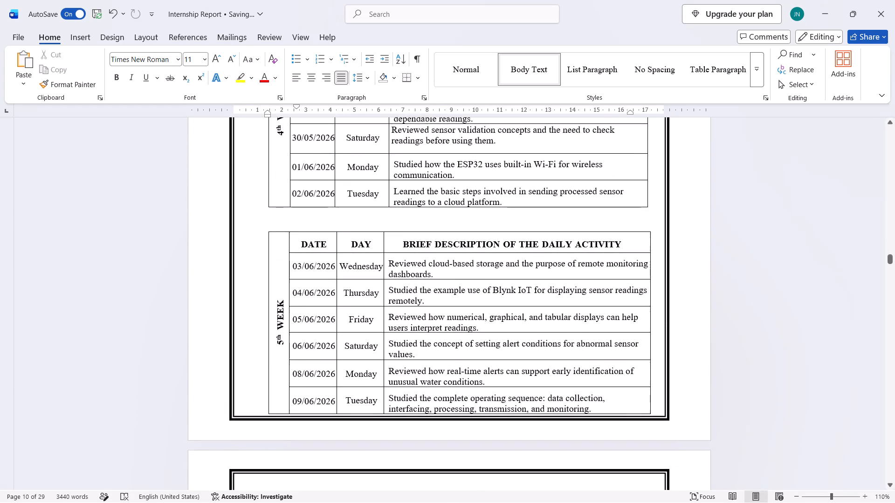
{"action": "scroll", "coordinate": [403, 279], "scroll_direction": "down", "scroll_amount": 5}
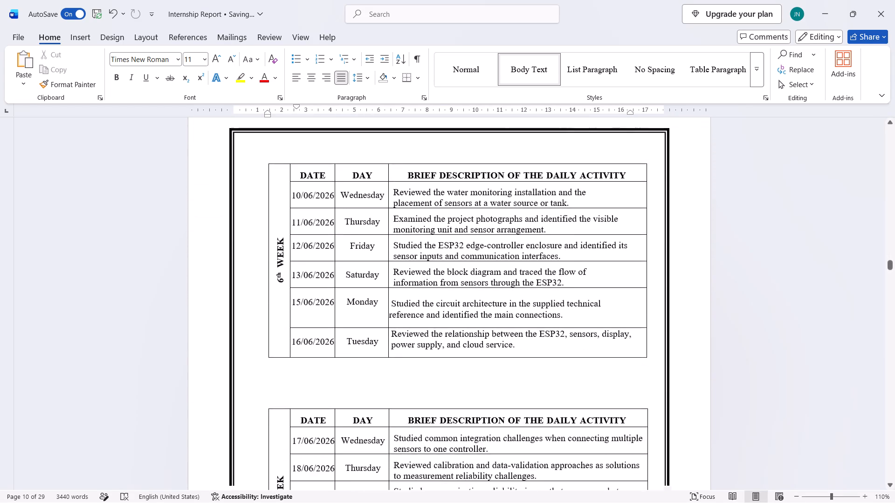
{"action": "scroll", "coordinate": [403, 279], "scroll_direction": "down", "scroll_amount": 7}
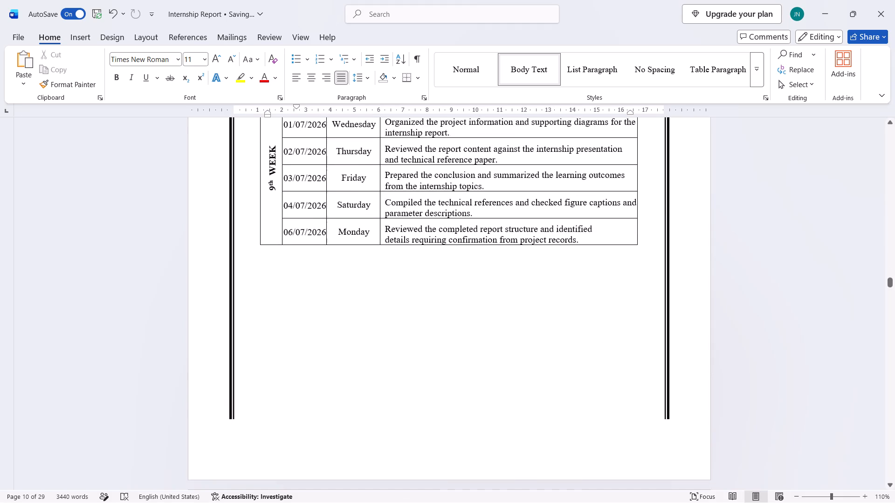
Review the SDG mapping page, the chapter contents table and the first chapter's need and scope sections.
{"action": "scroll", "coordinate": [403, 279], "scroll_direction": "down", "scroll_amount": 5}
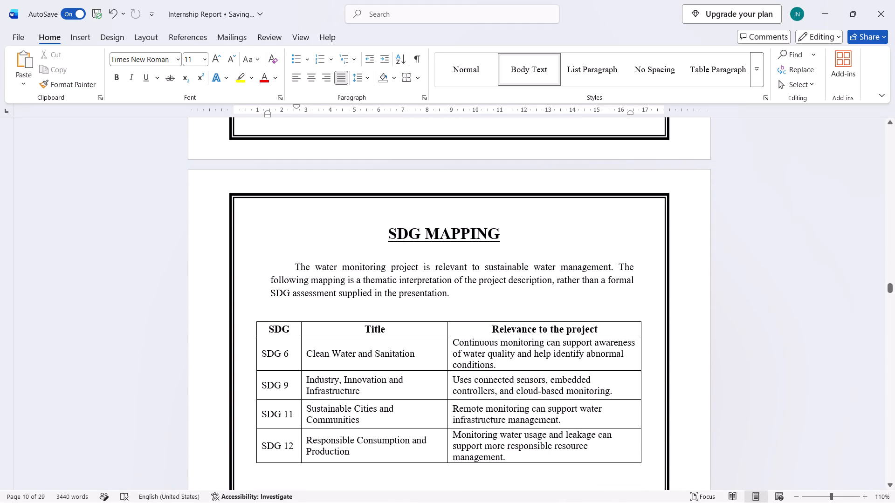
{"action": "scroll", "coordinate": [403, 279], "scroll_direction": "down", "scroll_amount": 6}
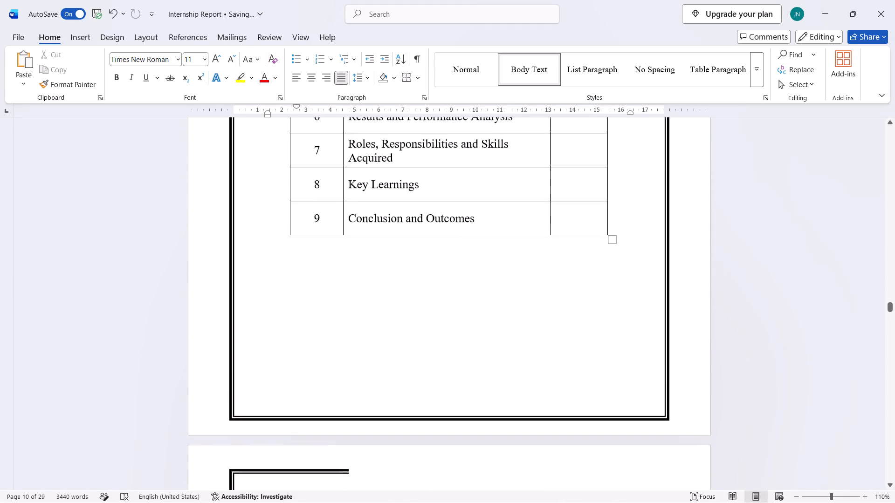
{"action": "scroll", "coordinate": [403, 279], "scroll_direction": "up", "scroll_amount": 1}
{"action": "scroll", "coordinate": [403, 279], "scroll_direction": "down", "scroll_amount": 2}
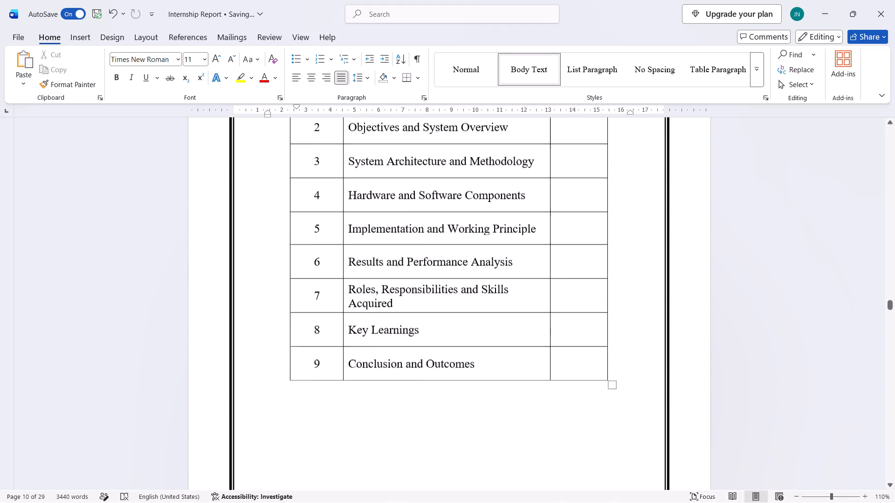
{"action": "scroll", "coordinate": [403, 279], "scroll_direction": "down", "scroll_amount": 7}
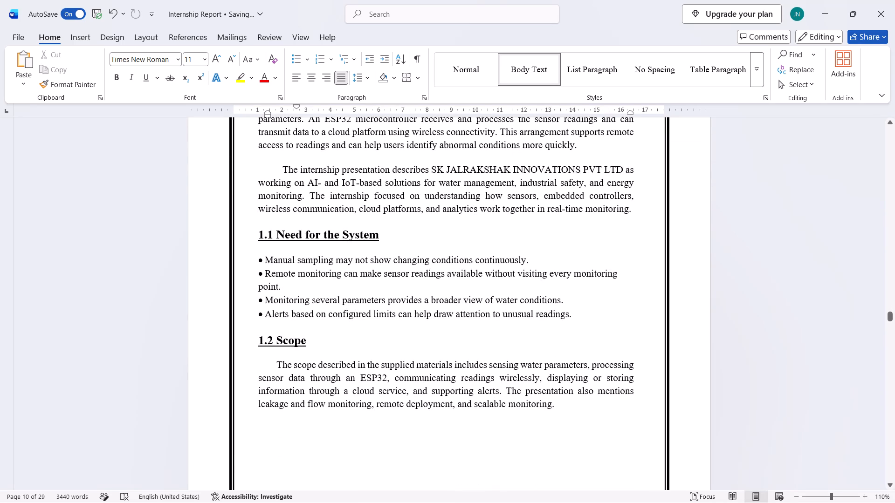
{"action": "scroll", "coordinate": [403, 279], "scroll_direction": "right", "scroll_amount": 1}
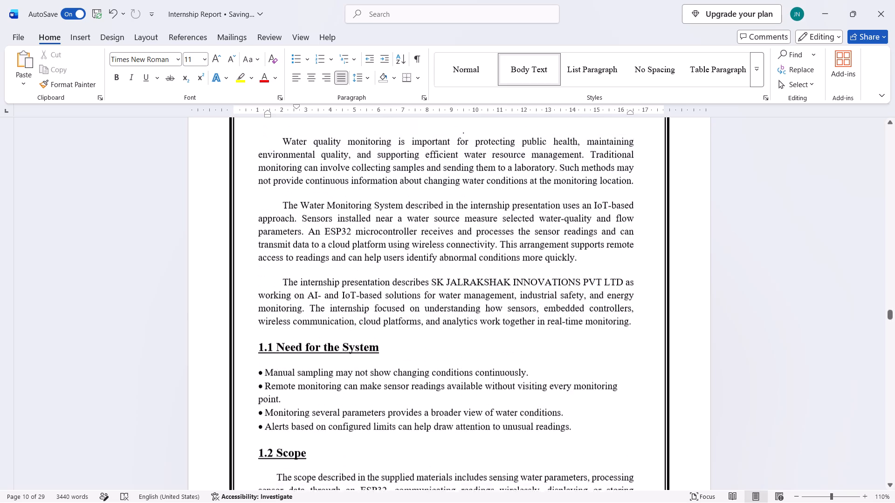
{"action": "scroll", "coordinate": [403, 279], "scroll_direction": "right", "scroll_amount": 1}
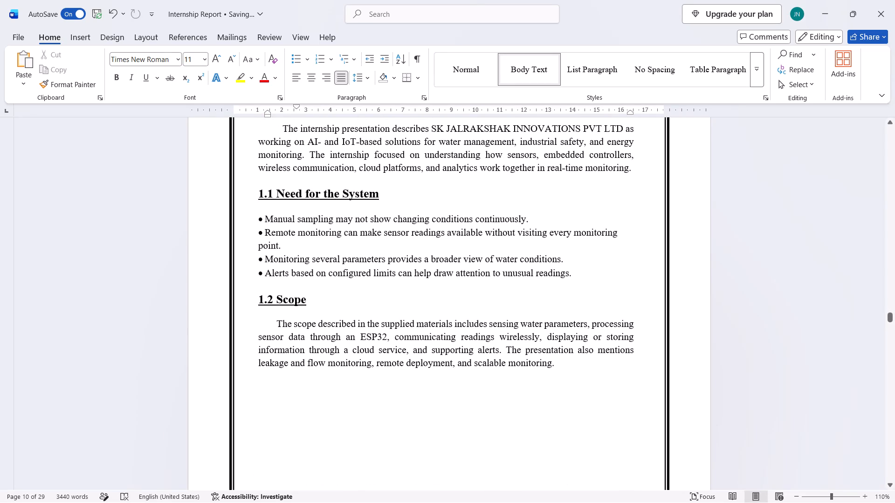
{"action": "scroll", "coordinate": [403, 279], "scroll_direction": "down", "scroll_amount": 1}
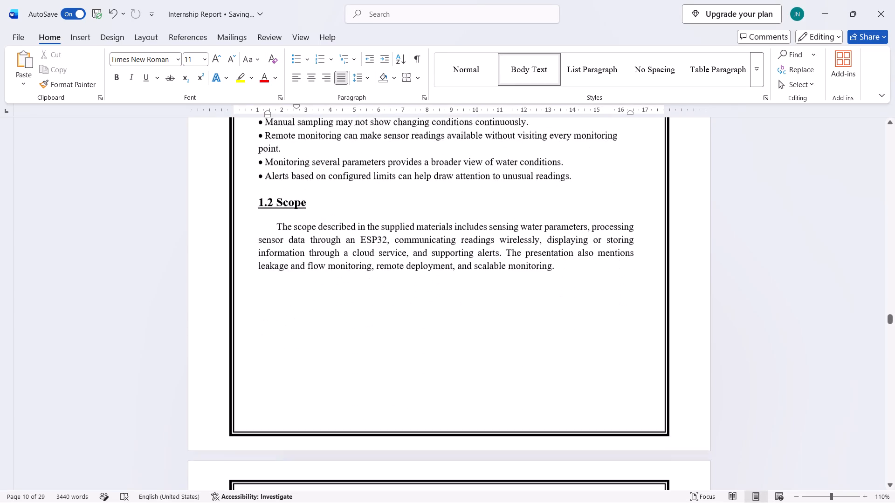
Review chapter 2 on objectives and system overview, including its sensor illustration, and chapter 3 on system architecture and methodology.
{"action": "scroll", "coordinate": [403, 279], "scroll_direction": "down", "scroll_amount": 4}
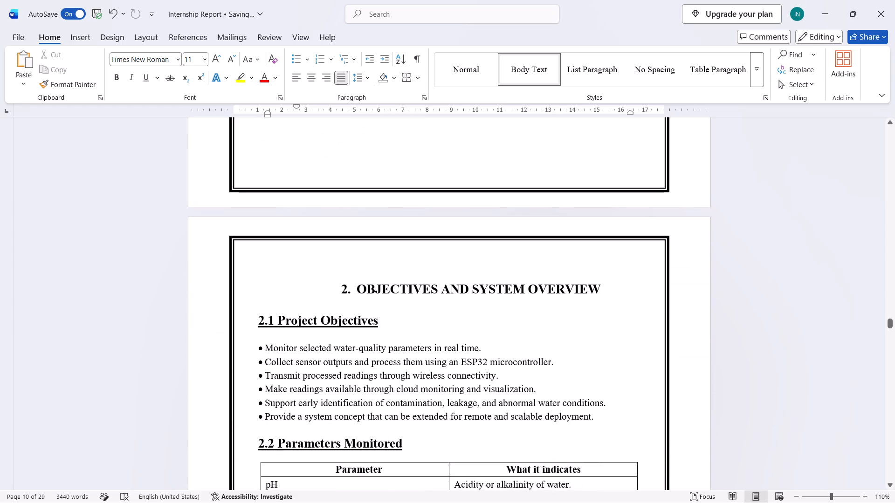
{"action": "scroll", "coordinate": [406, 252], "scroll_direction": "down", "scroll_amount": 5}
{"action": "scroll", "coordinate": [406, 252], "scroll_direction": "right", "scroll_amount": 3}
{"action": "scroll", "coordinate": [406, 252], "scroll_direction": "down", "scroll_amount": 3}
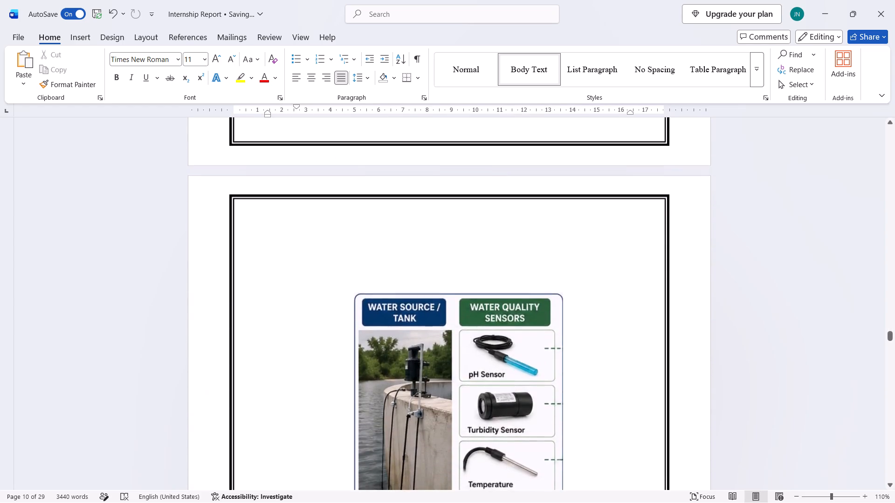
{"action": "scroll", "coordinate": [406, 252], "scroll_direction": "down", "scroll_amount": 7}
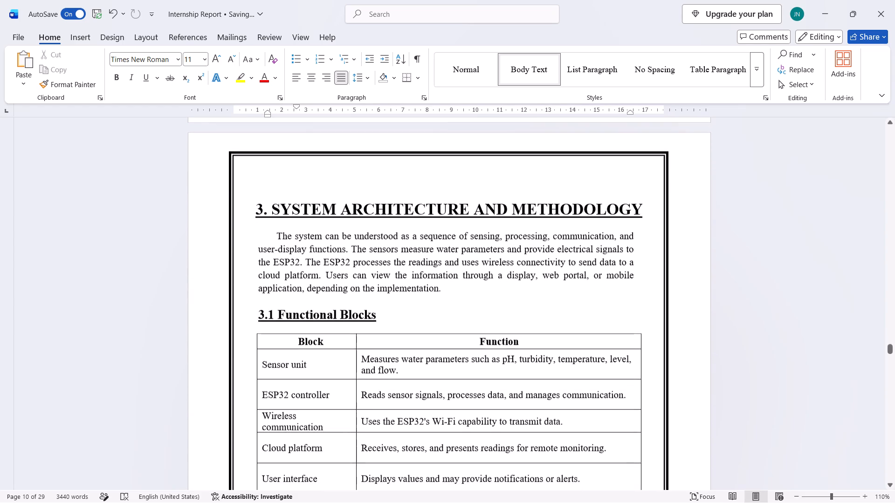
{"action": "scroll", "coordinate": [406, 252], "scroll_direction": "down", "scroll_amount": 10}
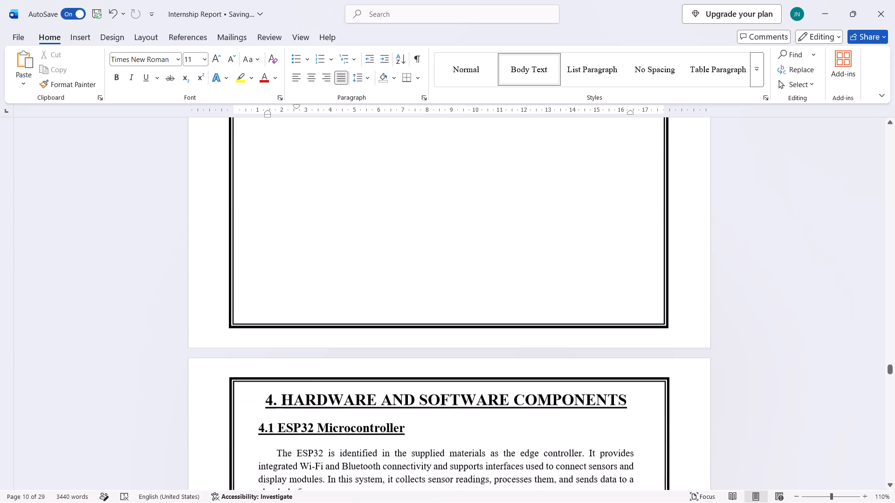
Review the remaining chapters, from hardware and software components through results and performance analysis to the 9.1 Outcomes section.
{"action": "scroll", "coordinate": [406, 252], "scroll_direction": "down", "scroll_amount": 8}
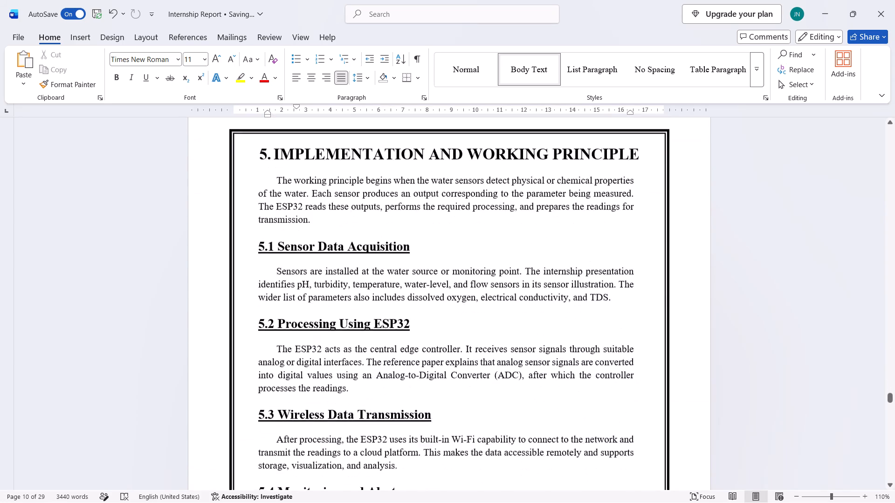
{"action": "scroll", "coordinate": [406, 252], "scroll_direction": "down", "scroll_amount": 10}
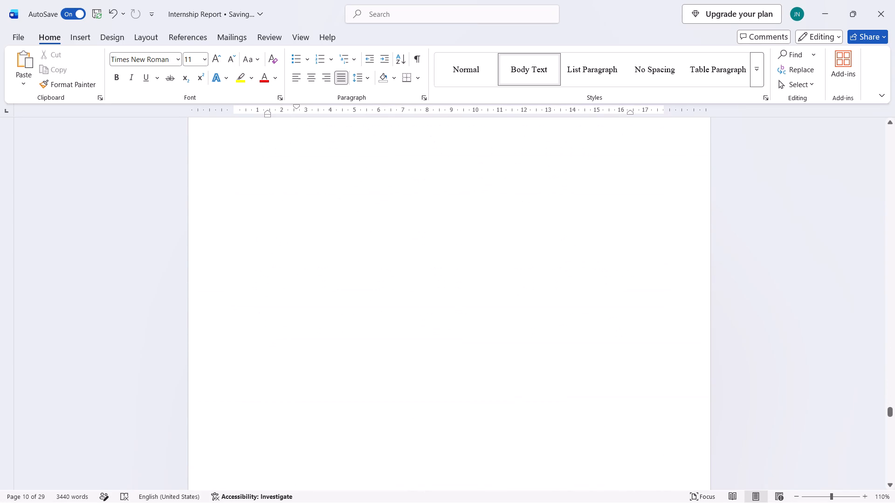
{"action": "scroll", "coordinate": [406, 252], "scroll_direction": "down", "scroll_amount": 9}
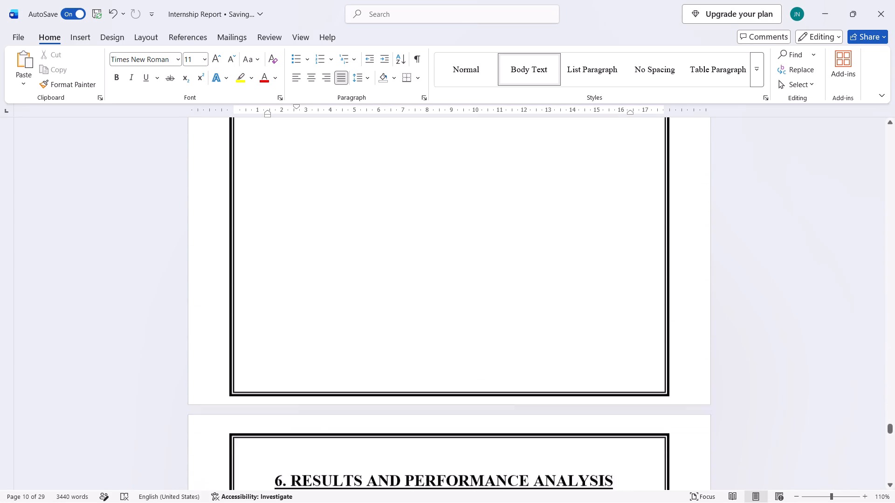
{"action": "scroll", "coordinate": [406, 252], "scroll_direction": "down", "scroll_amount": 6}
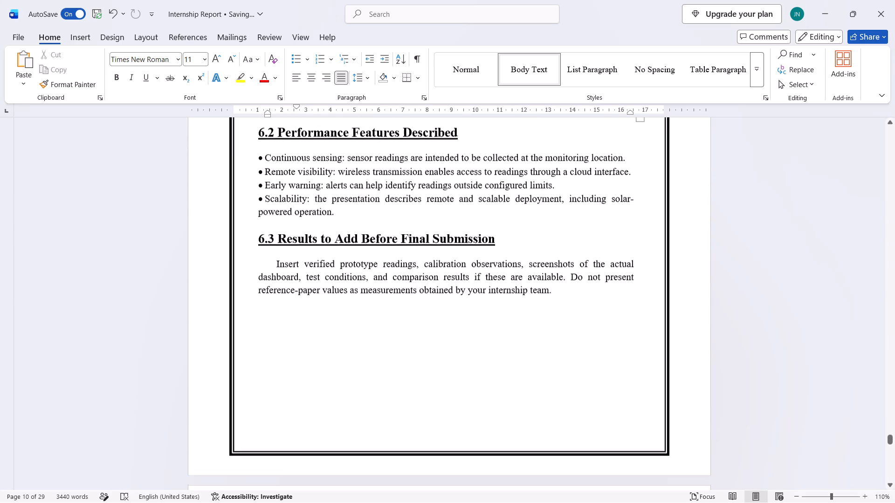
{"action": "scroll", "coordinate": [406, 252], "scroll_direction": "down", "scroll_amount": 11}
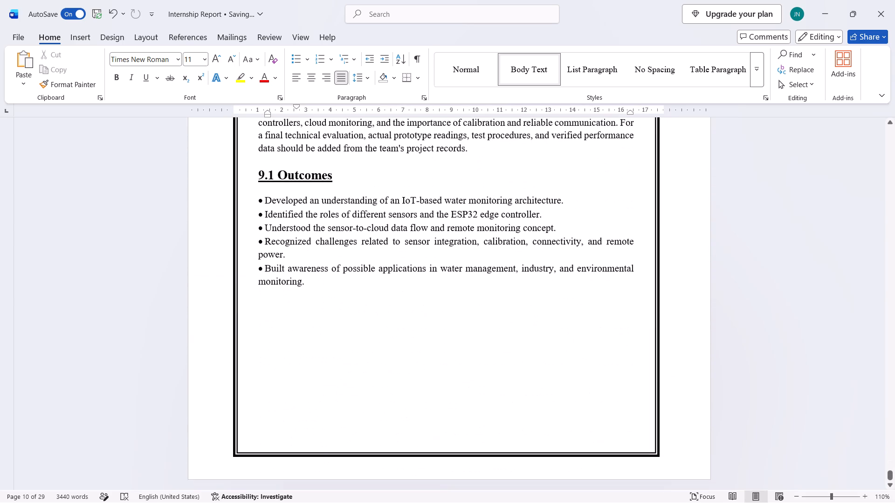
{"action": "scroll", "coordinate": [406, 252], "scroll_direction": "down", "scroll_amount": 4}
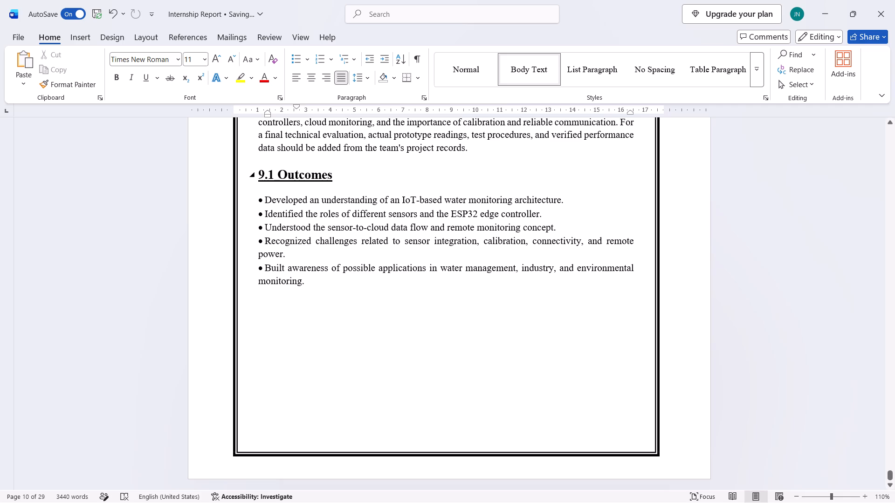
Return to the cover page and save the internship report.
{"action": "scroll", "coordinate": [471, 253], "scroll_direction": "up", "scroll_amount": 20}
{"action": "scroll", "coordinate": [471, 253], "scroll_direction": "up", "scroll_amount": 20}
{"action": "scroll", "coordinate": [471, 253], "scroll_direction": "up", "scroll_amount": 11}
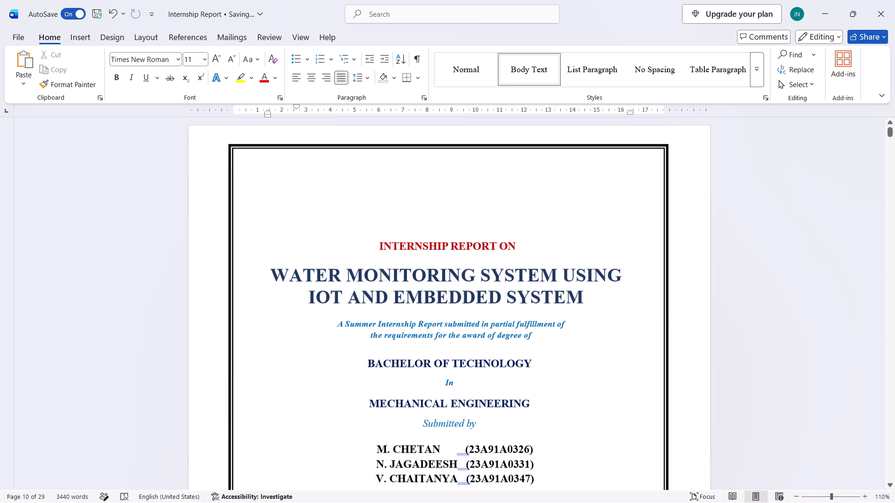
{"action": "scroll", "coordinate": [498, 318], "scroll_direction": "down", "scroll_amount": 2}
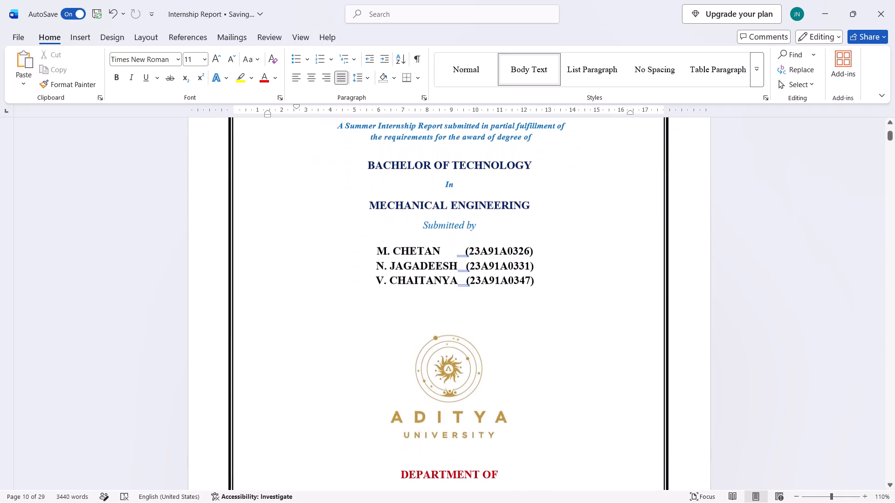
{"action": "scroll", "coordinate": [498, 318], "scroll_direction": "down", "scroll_amount": 1}
{"action": "key", "text": "ctrl+s"}
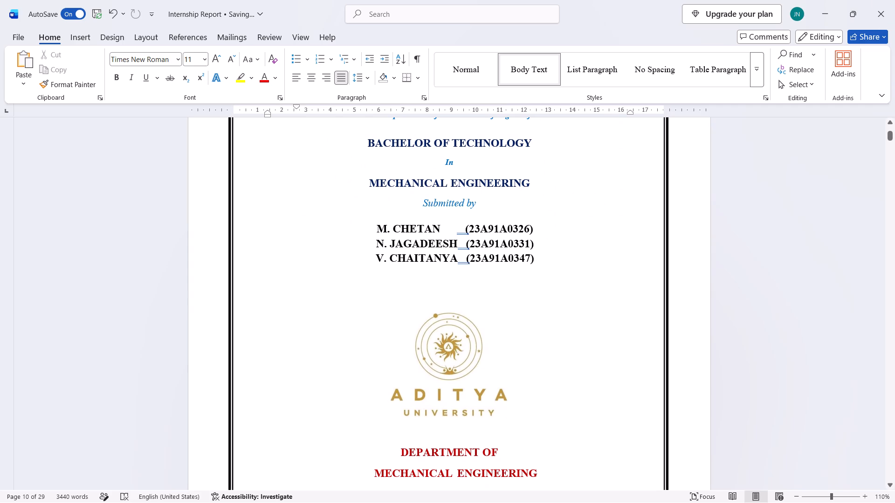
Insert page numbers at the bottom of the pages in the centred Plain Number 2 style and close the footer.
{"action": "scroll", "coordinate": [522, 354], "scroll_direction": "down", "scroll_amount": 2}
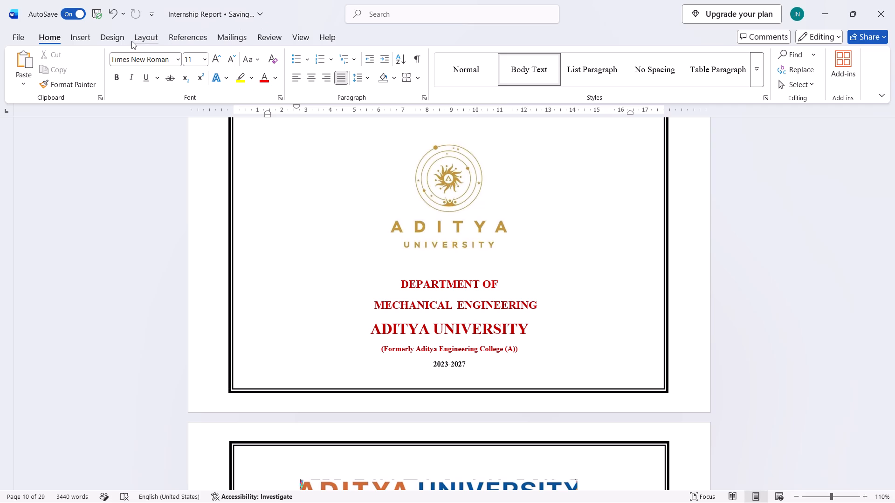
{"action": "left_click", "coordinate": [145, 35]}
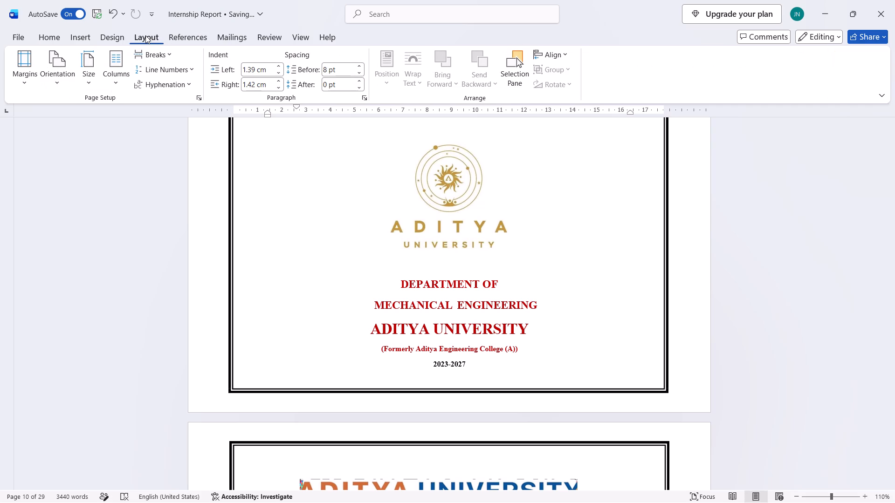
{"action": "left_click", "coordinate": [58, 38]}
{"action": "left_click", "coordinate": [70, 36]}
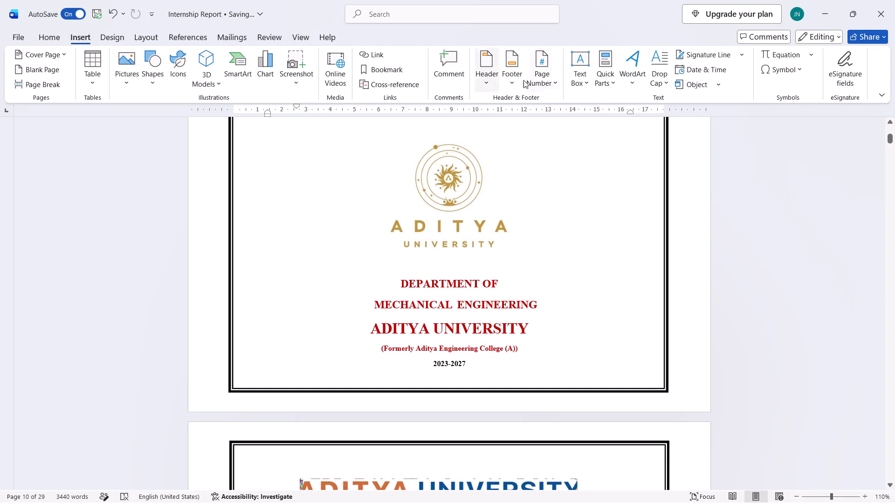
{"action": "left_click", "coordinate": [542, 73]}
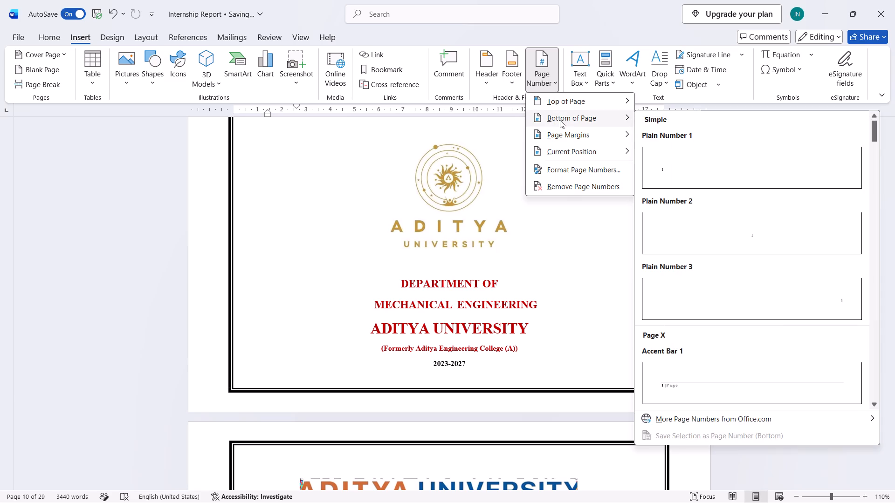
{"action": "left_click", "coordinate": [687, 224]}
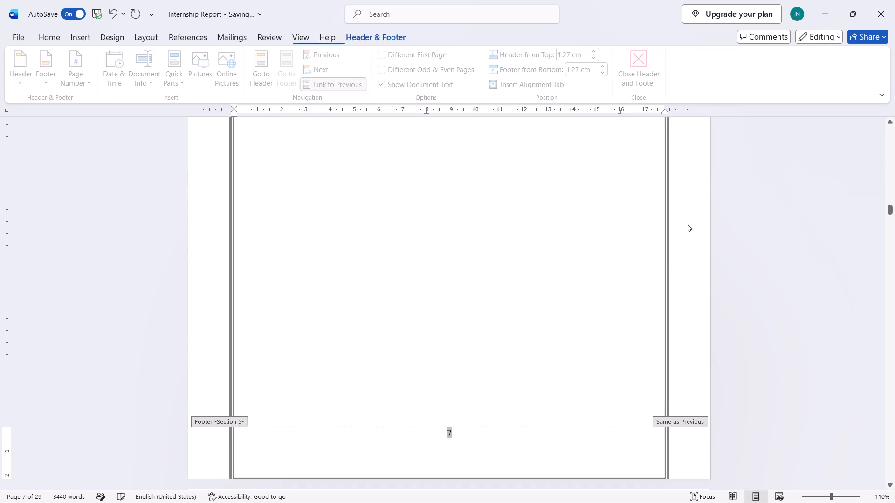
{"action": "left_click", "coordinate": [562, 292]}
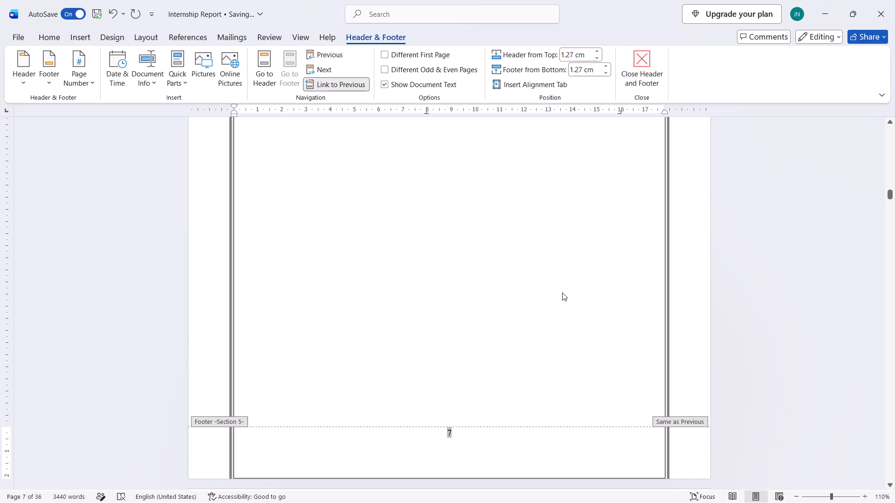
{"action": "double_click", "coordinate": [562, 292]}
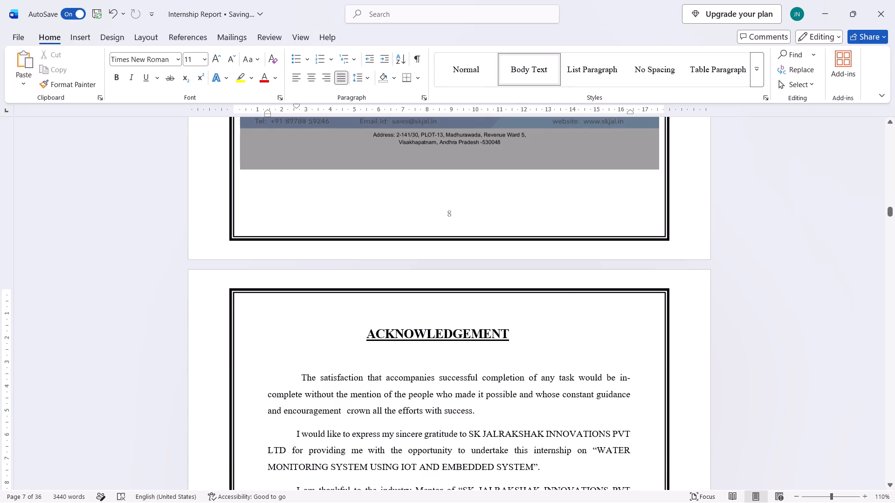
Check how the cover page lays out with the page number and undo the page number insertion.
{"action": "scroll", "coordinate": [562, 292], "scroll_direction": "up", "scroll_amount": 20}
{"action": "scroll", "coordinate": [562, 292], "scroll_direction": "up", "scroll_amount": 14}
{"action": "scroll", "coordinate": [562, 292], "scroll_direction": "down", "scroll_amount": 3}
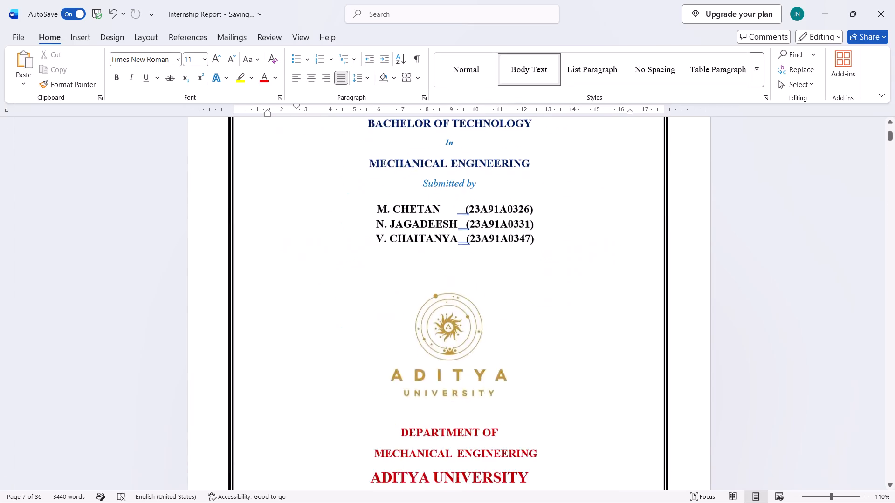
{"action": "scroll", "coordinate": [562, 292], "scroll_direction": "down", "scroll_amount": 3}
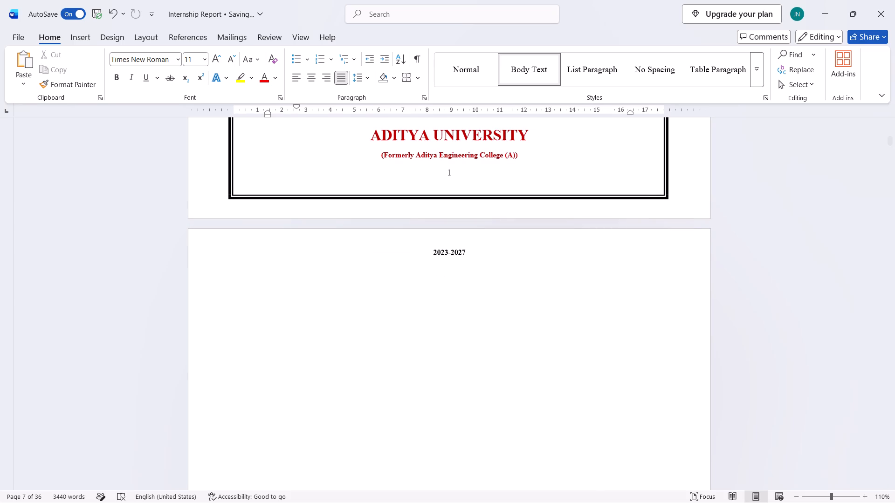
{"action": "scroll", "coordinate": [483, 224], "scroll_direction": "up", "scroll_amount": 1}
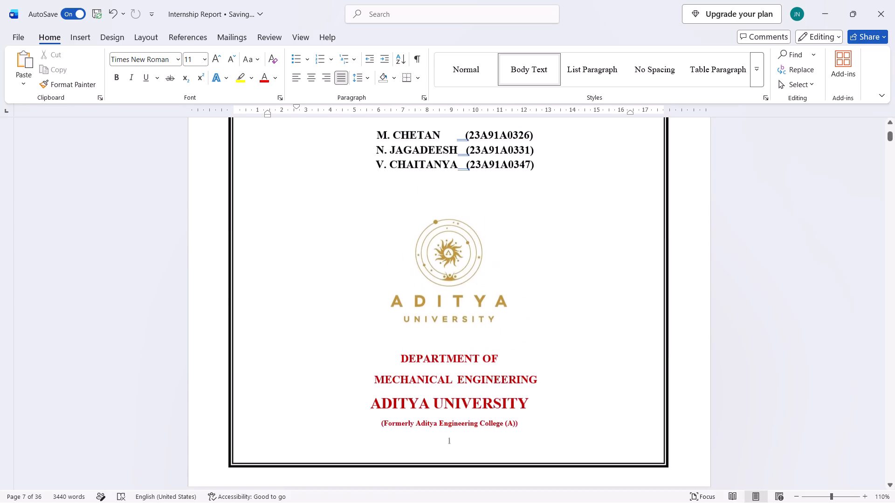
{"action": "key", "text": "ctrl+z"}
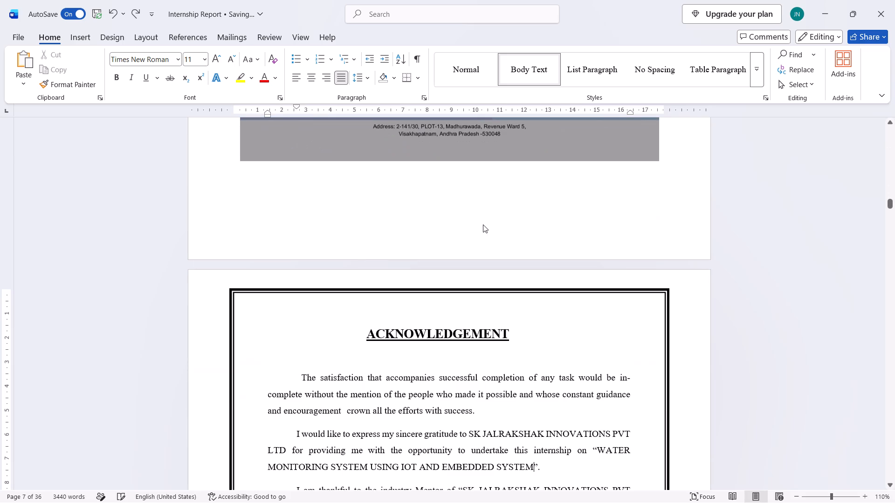
Check the layout of the company letter pages that precede the Acknowledgement.
{"action": "scroll", "coordinate": [483, 224], "scroll_direction": "right", "scroll_amount": 1}
{"action": "scroll", "coordinate": [483, 224], "scroll_direction": "up", "scroll_amount": 1}
{"action": "scroll", "coordinate": [483, 224], "scroll_direction": "right", "scroll_amount": 1}
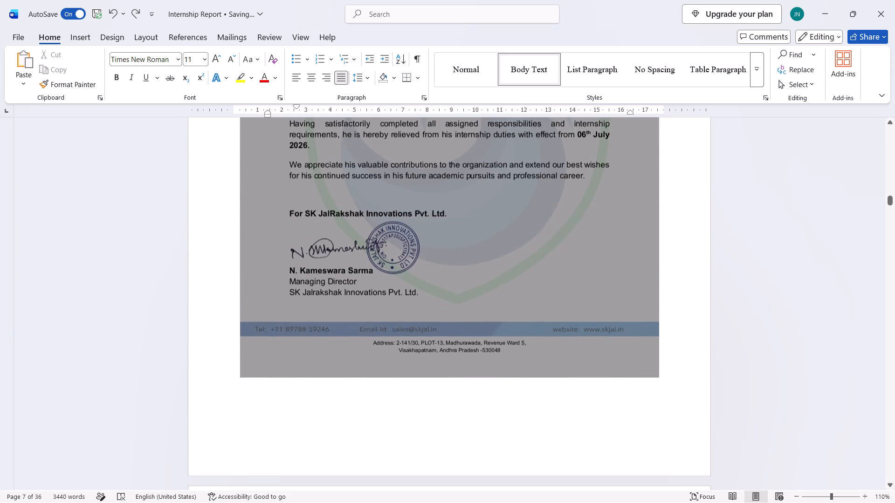
{"action": "scroll", "coordinate": [483, 224], "scroll_direction": "up", "scroll_amount": 4}
{"action": "scroll", "coordinate": [483, 224], "scroll_direction": "down", "scroll_amount": 1}
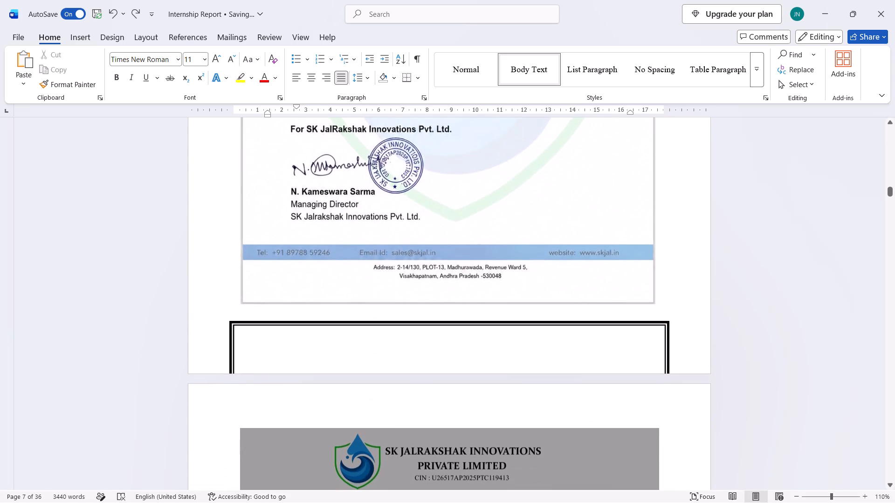
{"action": "scroll", "coordinate": [483, 224], "scroll_direction": "down", "scroll_amount": 1}
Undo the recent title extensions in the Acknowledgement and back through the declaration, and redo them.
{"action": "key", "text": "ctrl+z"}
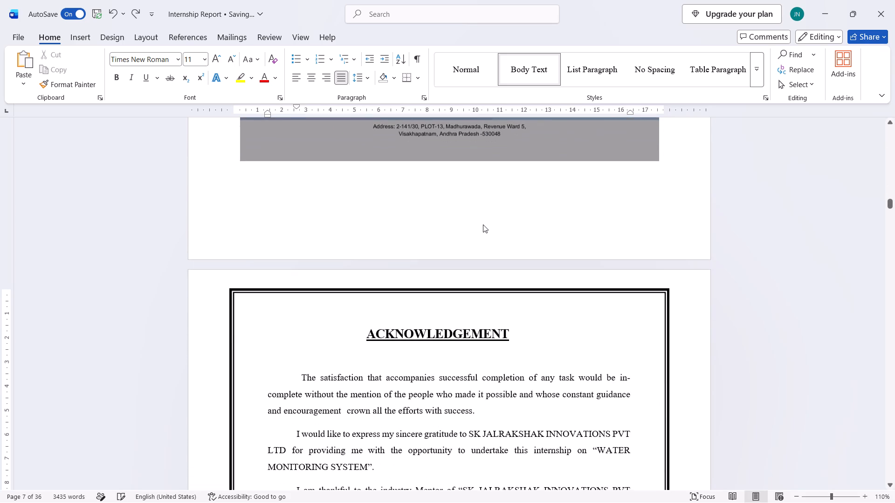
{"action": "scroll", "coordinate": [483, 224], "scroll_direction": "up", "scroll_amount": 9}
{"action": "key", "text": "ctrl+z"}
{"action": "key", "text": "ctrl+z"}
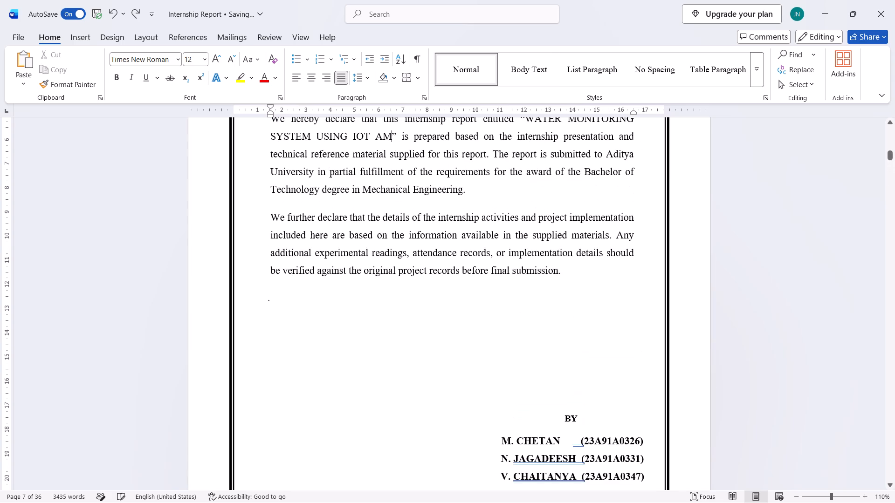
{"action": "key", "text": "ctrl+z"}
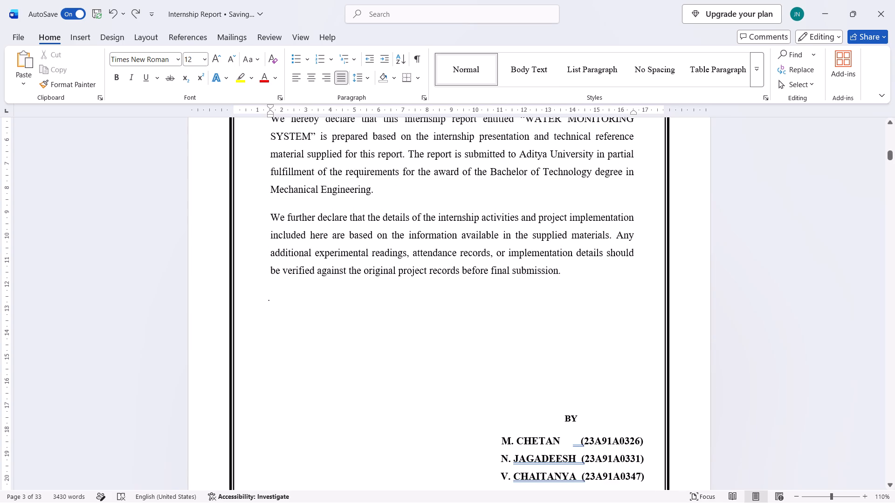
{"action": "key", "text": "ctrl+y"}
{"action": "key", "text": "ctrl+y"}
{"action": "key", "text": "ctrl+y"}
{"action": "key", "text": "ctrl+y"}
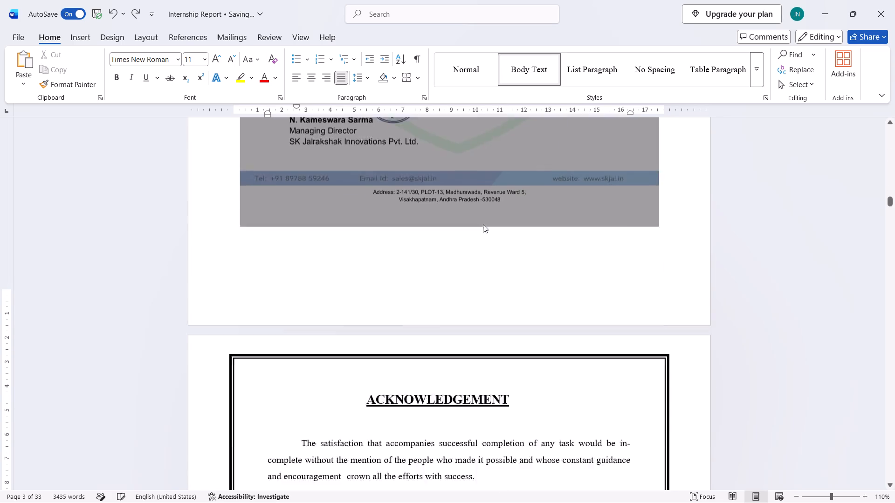
Close the internship report document.
{"action": "scroll", "coordinate": [483, 224], "scroll_direction": "up", "scroll_amount": 1}
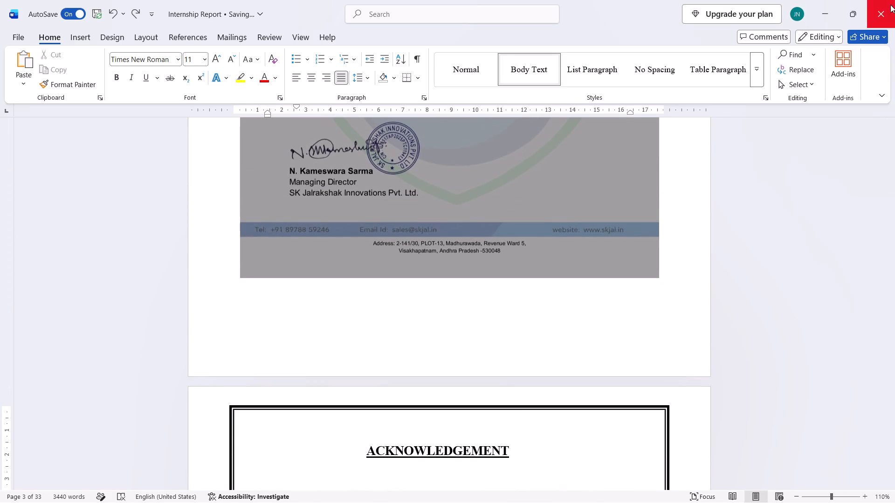
{"action": "left_click", "coordinate": [890, 5]}
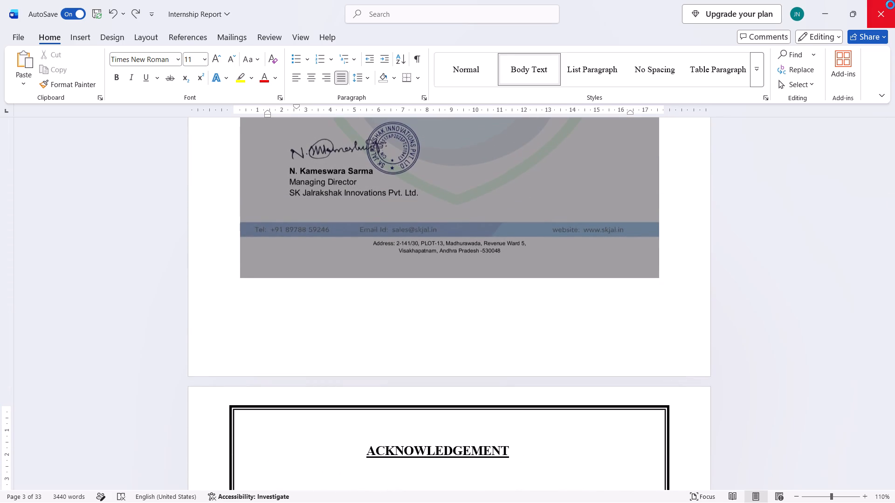
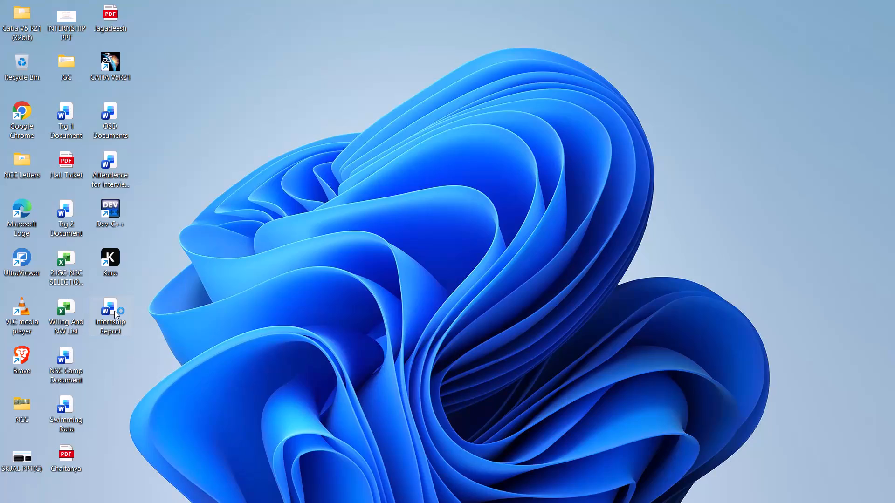
Review the reopened internship report from the cover page to the company's internship completion certificates.
{"action": "scroll", "coordinate": [437, 239], "scroll_direction": "down", "scroll_amount": 1}
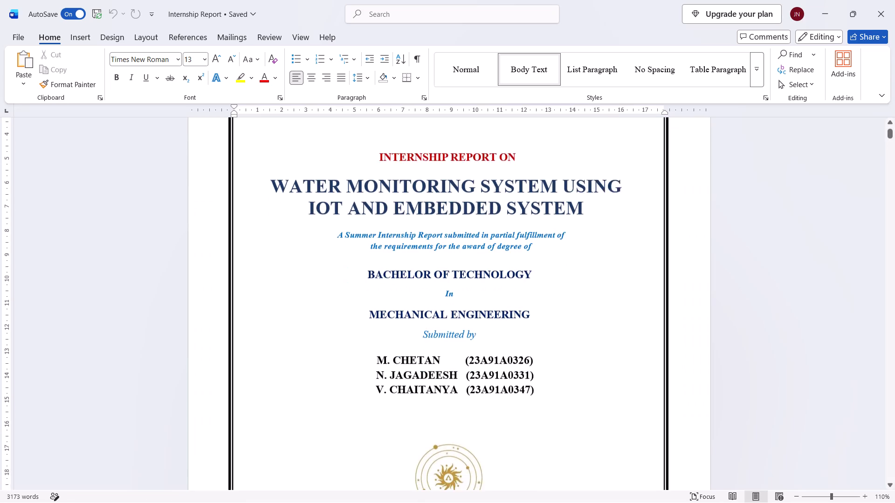
{"action": "scroll", "coordinate": [437, 239], "scroll_direction": "down", "scroll_amount": 6}
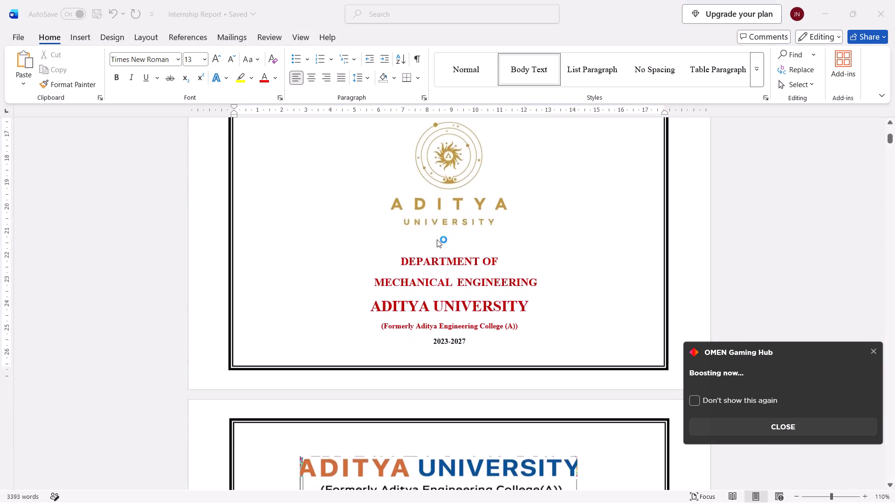
{"action": "scroll", "coordinate": [437, 239], "scroll_direction": "down", "scroll_amount": 4}
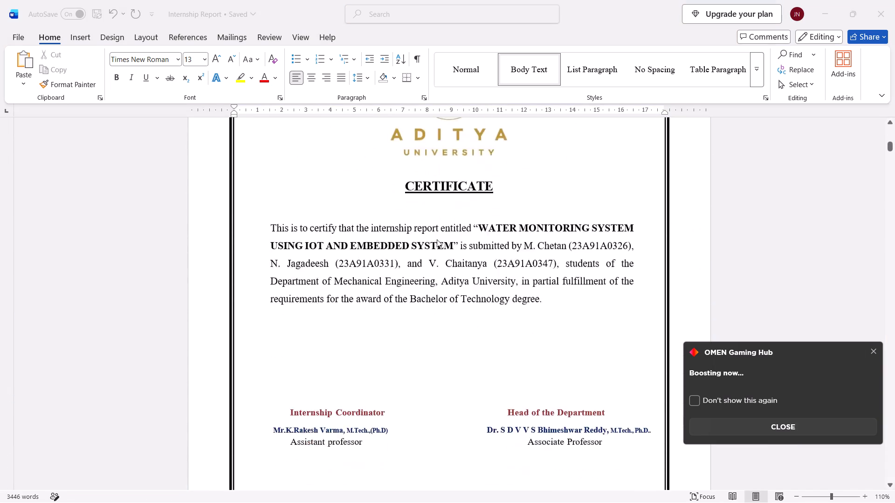
{"action": "scroll", "coordinate": [437, 239], "scroll_direction": "down", "scroll_amount": 6}
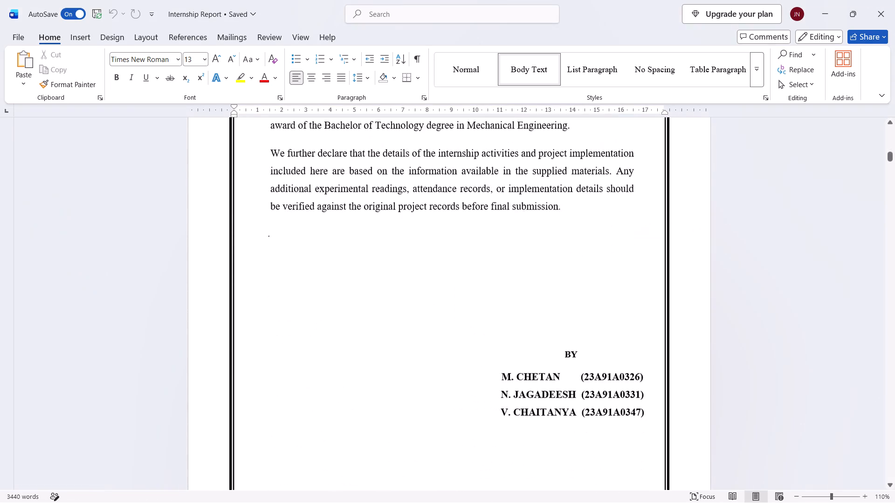
{"action": "scroll", "coordinate": [437, 239], "scroll_direction": "down", "scroll_amount": 7}
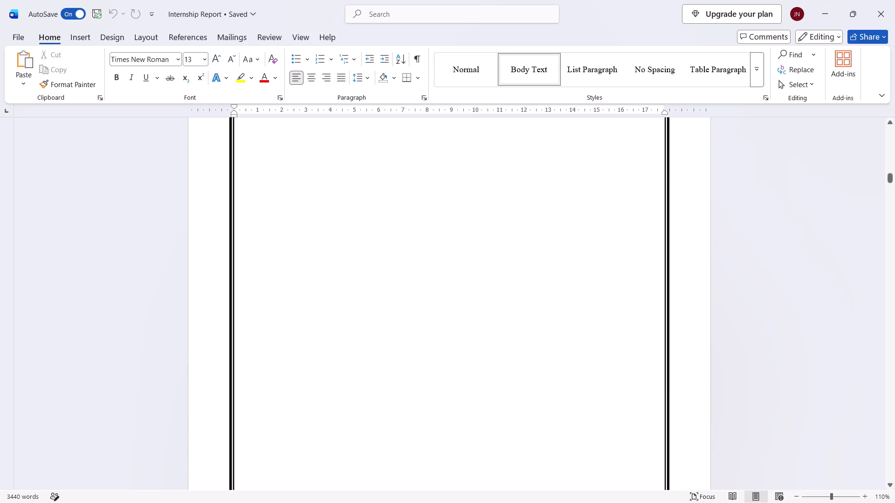
{"action": "scroll", "coordinate": [437, 239], "scroll_direction": "down", "scroll_amount": 5}
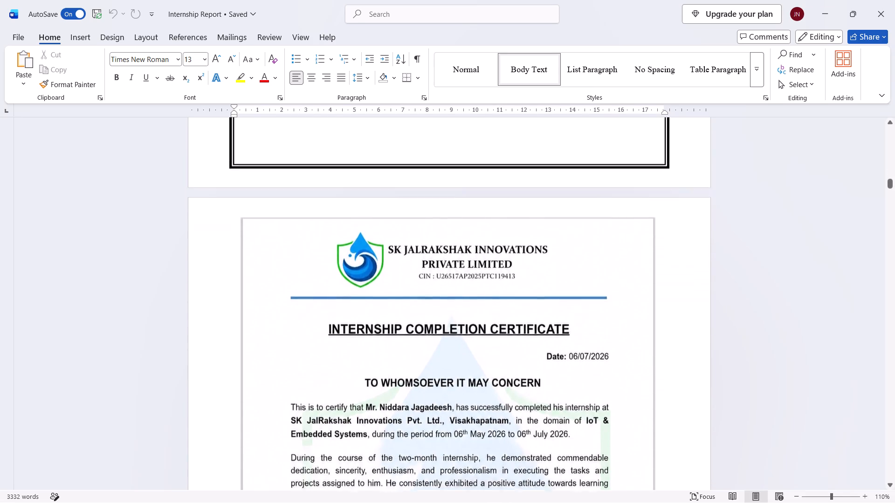
Move the white-background completion certificate picture back onto the empty bordered page before it.
{"action": "left_click_drag", "start_coordinate": [414, 285], "coordinate": [407, 130]}
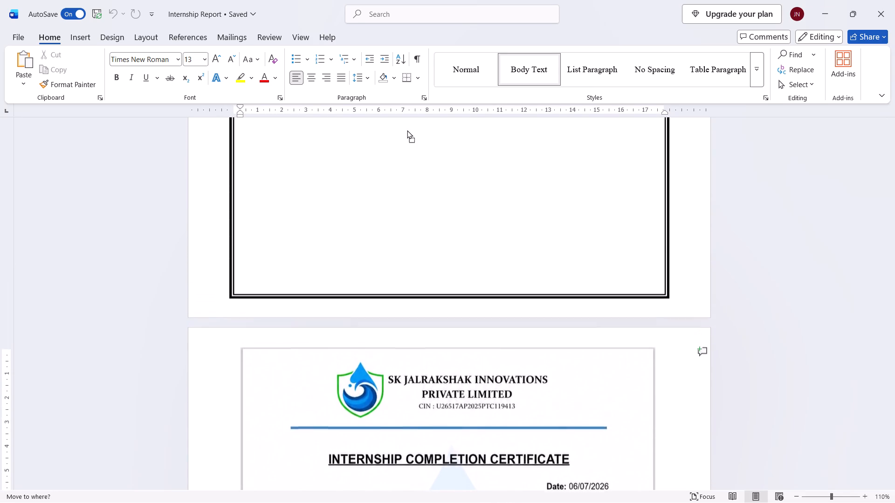
{"action": "left_click_drag", "start_coordinate": [407, 130], "coordinate": [408, 147]}
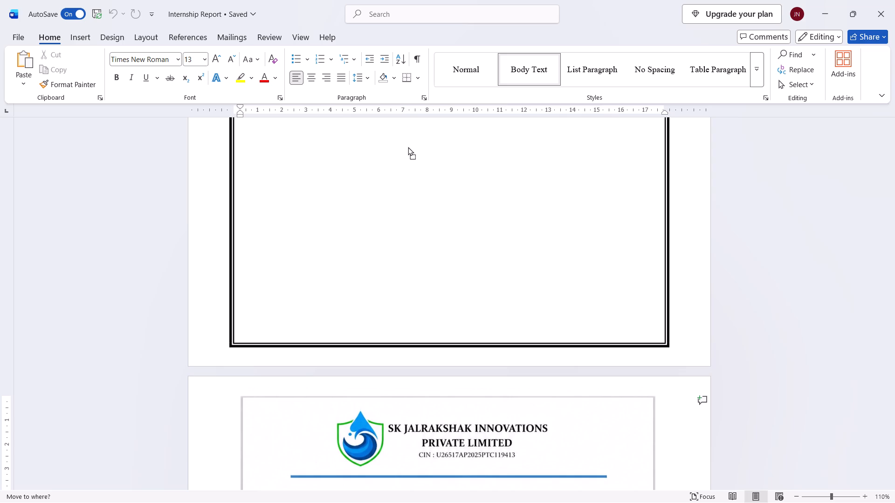
{"action": "left_click_drag", "start_coordinate": [408, 147], "coordinate": [411, 127]}
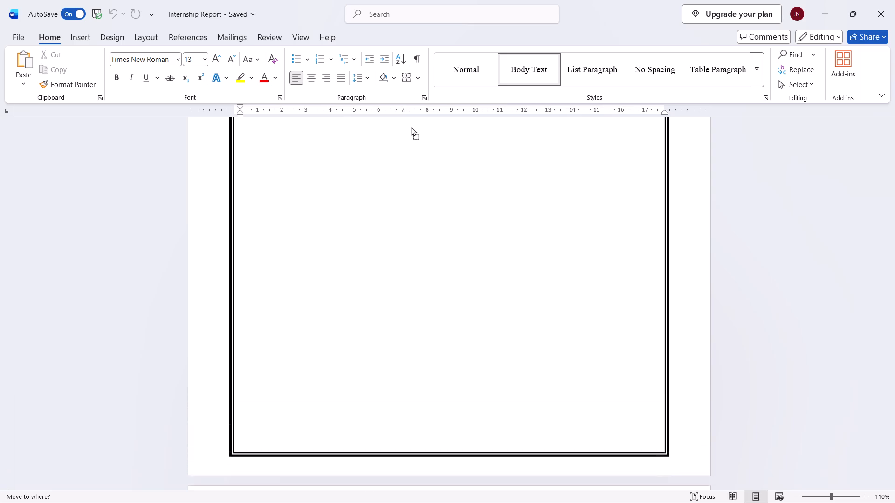
{"action": "left_click_drag", "start_coordinate": [411, 127], "coordinate": [411, 128]}
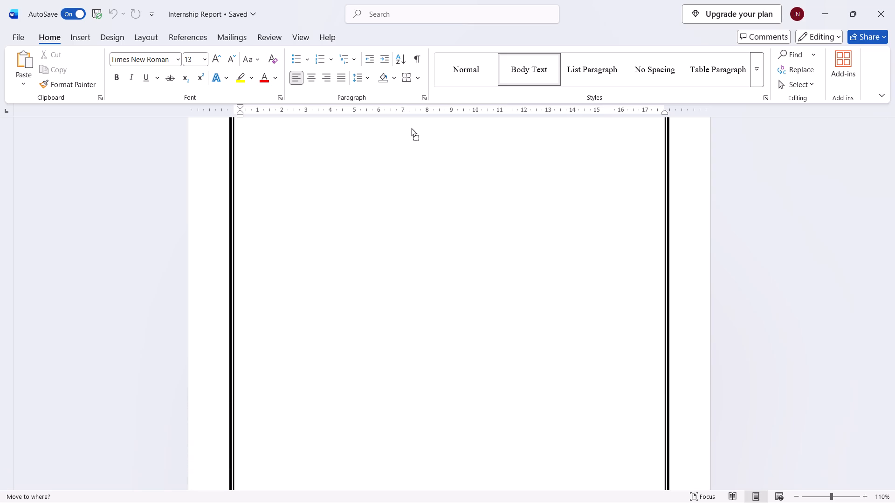
{"action": "left_click_drag", "start_coordinate": [411, 128], "coordinate": [411, 130]}
{"action": "left_click_drag", "start_coordinate": [411, 130], "coordinate": [412, 132]}
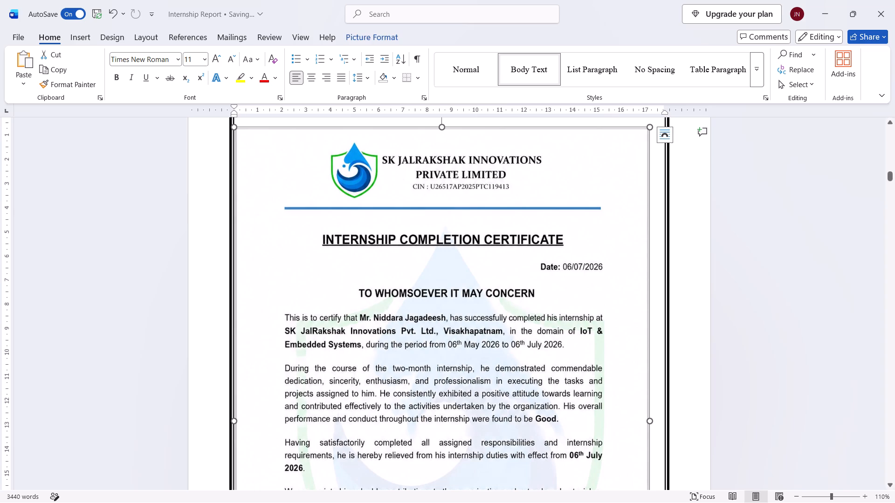
Check how the completion certificates sit within their page borders up to the Acknowledgement.
{"action": "scroll", "coordinate": [441, 261], "scroll_direction": "down", "scroll_amount": 8}
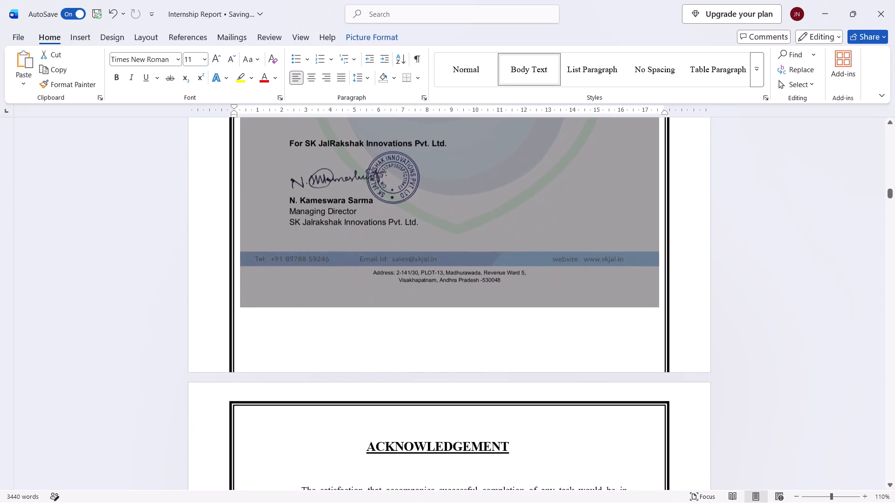
{"action": "scroll", "coordinate": [441, 261], "scroll_direction": "up", "scroll_amount": 1}
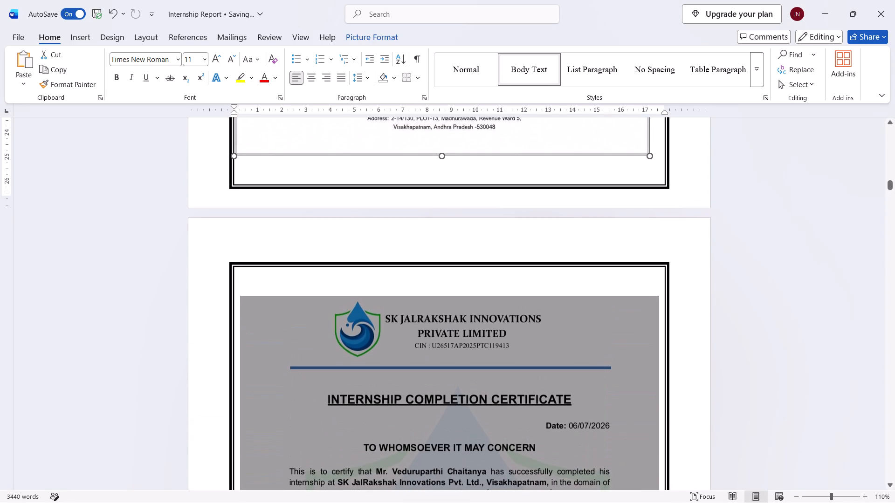
{"action": "left_click", "coordinate": [438, 281]}
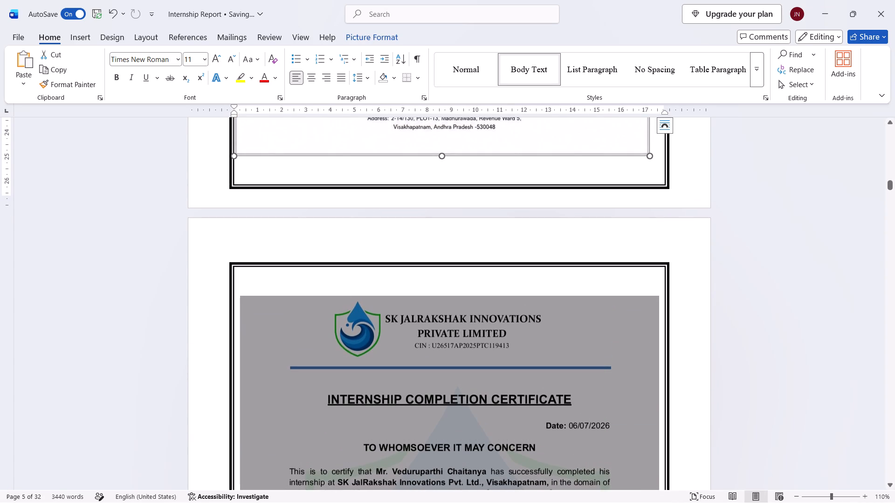
{"action": "scroll", "coordinate": [425, 299], "scroll_direction": "down", "scroll_amount": 4}
{"action": "scroll", "coordinate": [425, 299], "scroll_direction": "up", "scroll_amount": 1}
{"action": "scroll", "coordinate": [425, 299], "scroll_direction": "down", "scroll_amount": 1}
{"action": "scroll", "coordinate": [425, 299], "scroll_direction": "up", "scroll_amount": 1}
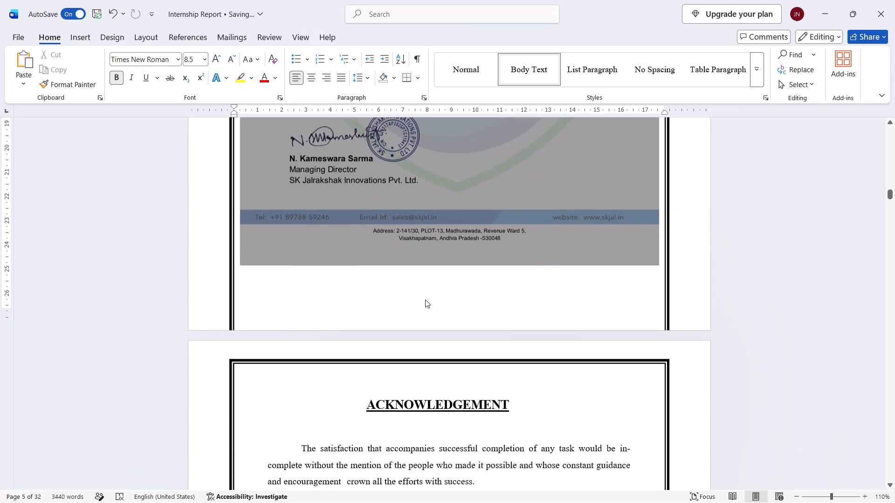
{"action": "scroll", "coordinate": [425, 299], "scroll_direction": "up", "scroll_amount": 2}
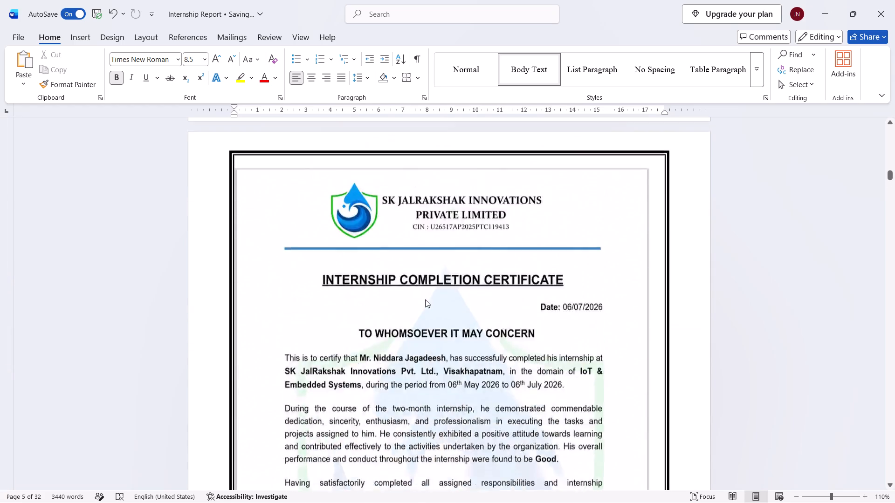
{"action": "scroll", "coordinate": [425, 299], "scroll_direction": "up", "scroll_amount": 1}
Set the white-background certificate's left indent to about 0.5 cm to centre it within the page border.
{"action": "left_click", "coordinate": [395, 363]}
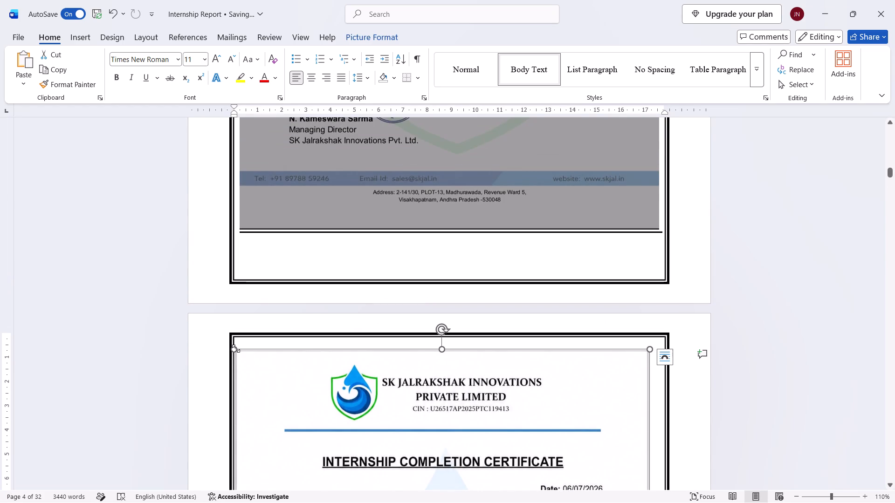
{"action": "scroll", "coordinate": [343, 381], "scroll_direction": "down", "scroll_amount": 2}
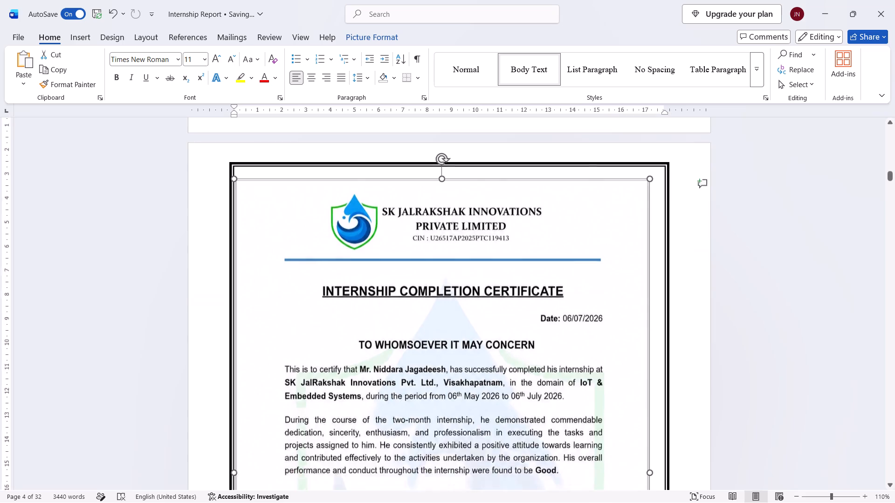
{"action": "scroll", "coordinate": [343, 381], "scroll_direction": "down", "scroll_amount": 2}
{"action": "scroll", "coordinate": [343, 381], "scroll_direction": "up", "scroll_amount": 2}
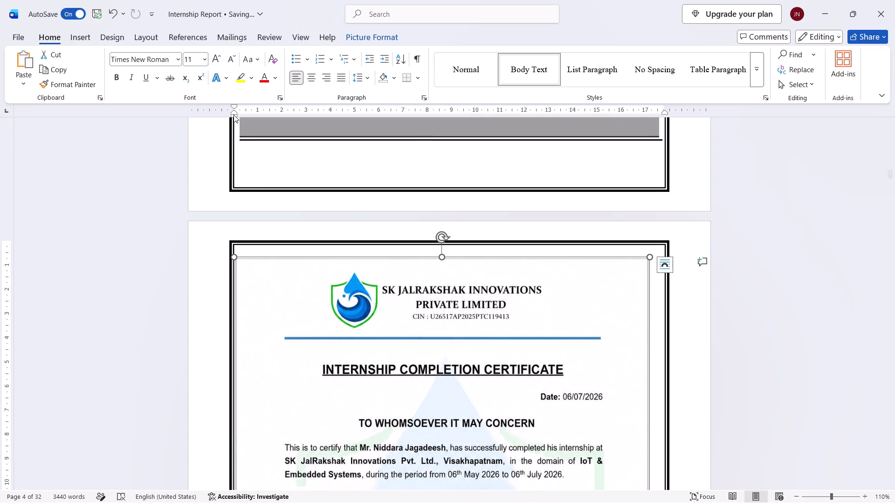
{"action": "left_click_drag", "start_coordinate": [234, 115], "coordinate": [243, 115]}
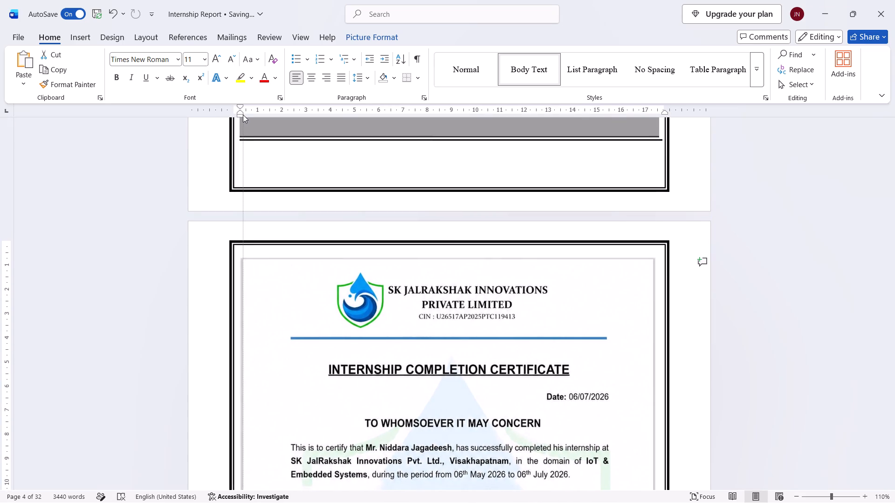
{"action": "left_click_drag", "start_coordinate": [243, 115], "coordinate": [248, 115]}
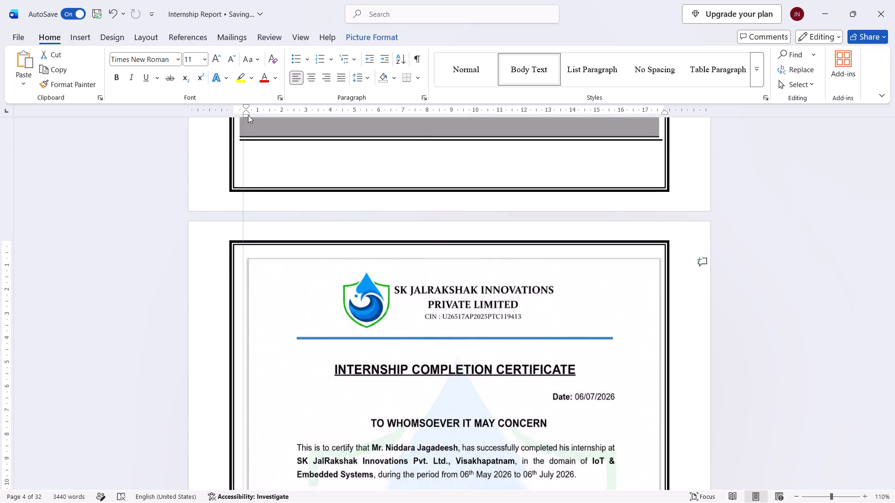
{"action": "left_click_drag", "start_coordinate": [248, 115], "coordinate": [249, 115]}
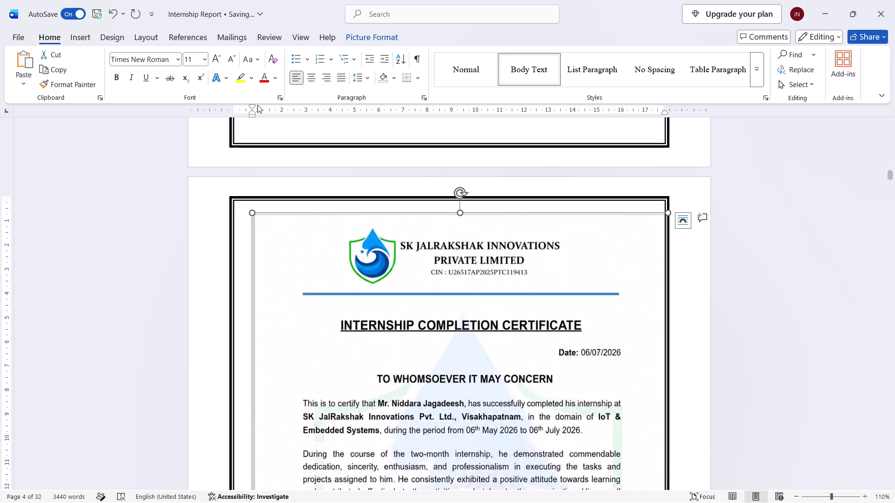
{"action": "left_click_drag", "start_coordinate": [254, 116], "coordinate": [248, 116]}
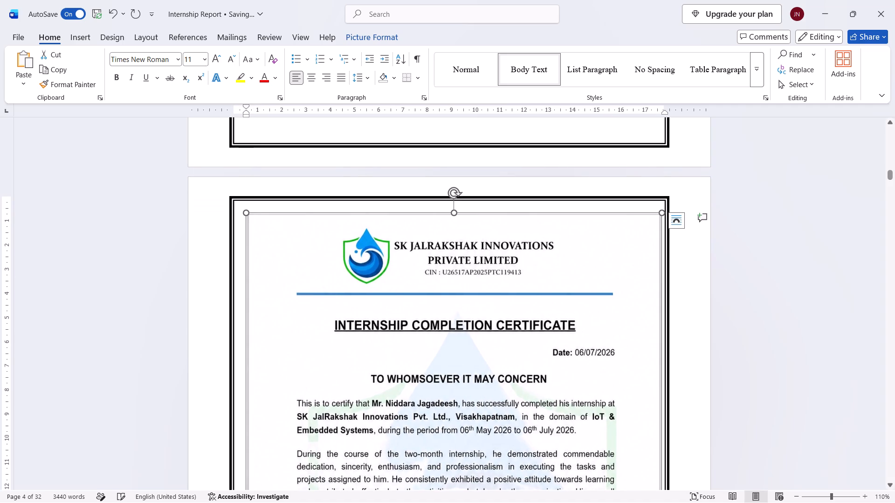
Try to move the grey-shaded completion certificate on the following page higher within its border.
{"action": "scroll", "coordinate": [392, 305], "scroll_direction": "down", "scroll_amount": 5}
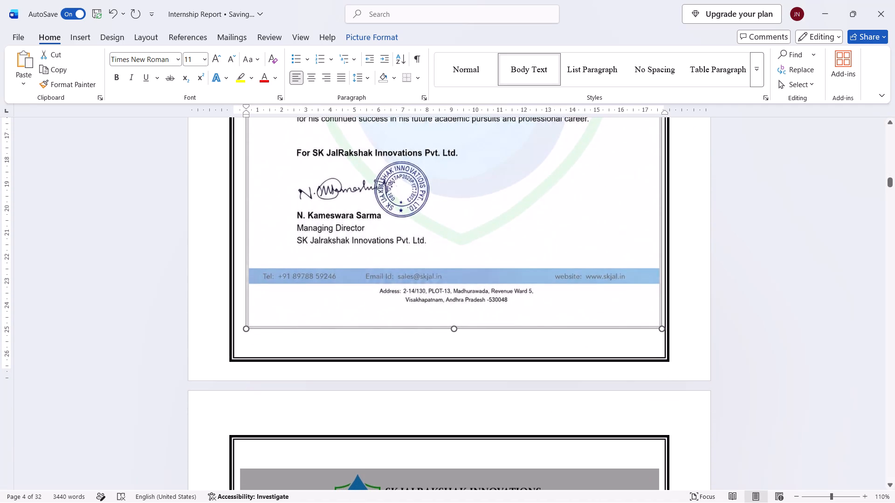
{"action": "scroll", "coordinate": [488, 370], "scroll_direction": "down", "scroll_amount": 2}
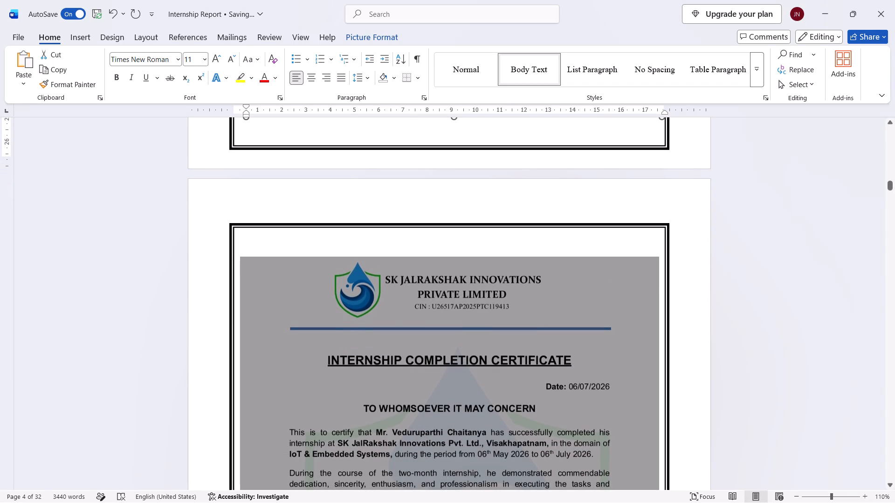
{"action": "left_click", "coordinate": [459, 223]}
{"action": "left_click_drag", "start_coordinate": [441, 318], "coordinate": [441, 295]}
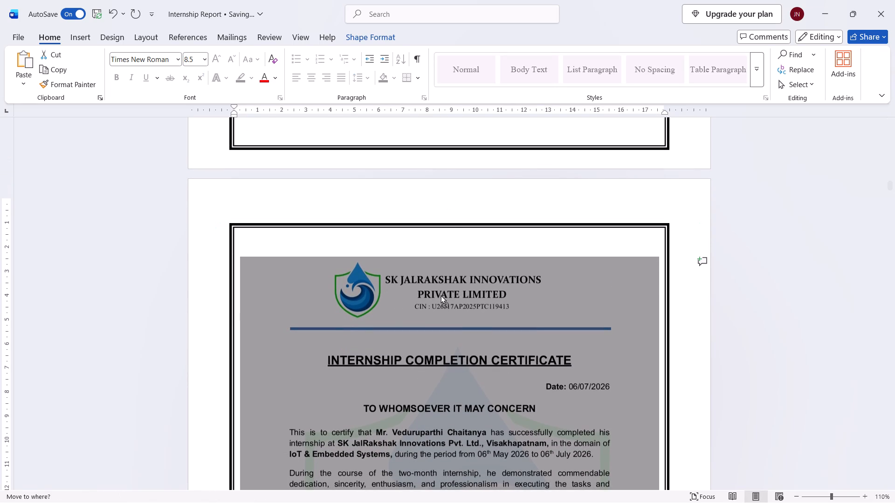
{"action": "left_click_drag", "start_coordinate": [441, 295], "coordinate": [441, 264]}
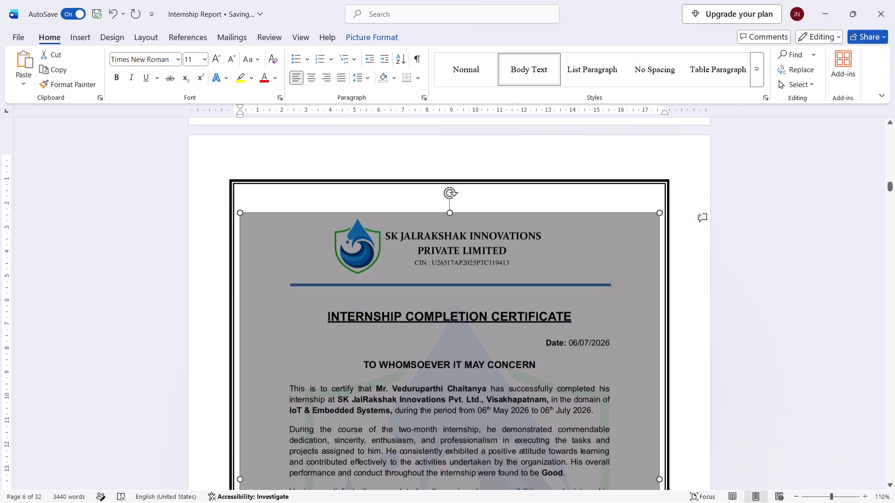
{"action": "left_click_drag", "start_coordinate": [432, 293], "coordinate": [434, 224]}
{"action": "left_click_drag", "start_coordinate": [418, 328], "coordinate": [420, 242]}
Move the double-line border around the grey-shaded certificate up to centre it vertically on the page.
{"action": "left_click_drag", "start_coordinate": [381, 184], "coordinate": [381, 178]}
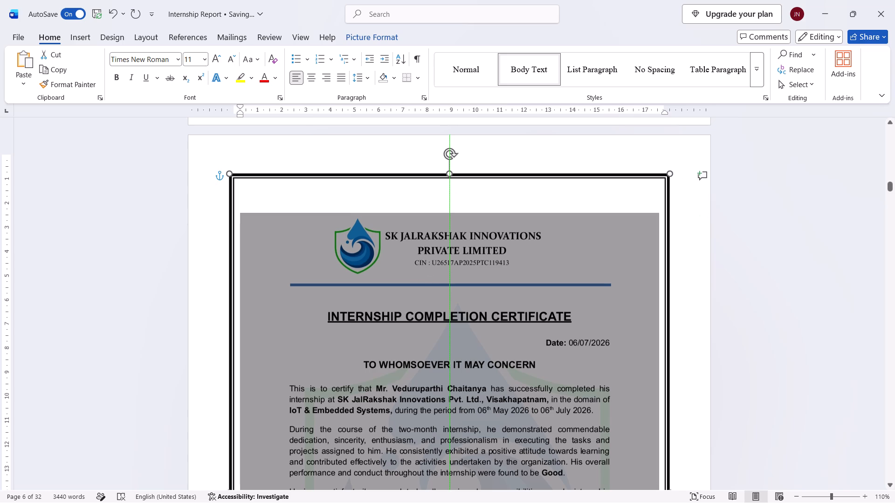
{"action": "left_click_drag", "start_coordinate": [381, 178], "coordinate": [382, 162]}
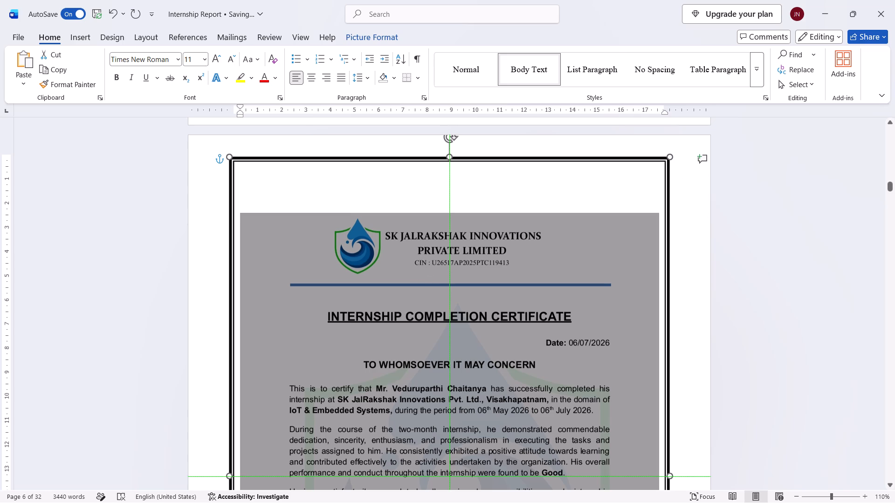
{"action": "left_click_drag", "start_coordinate": [382, 162], "coordinate": [382, 161]}
{"action": "scroll", "coordinate": [419, 308], "scroll_direction": "down", "scroll_amount": 7}
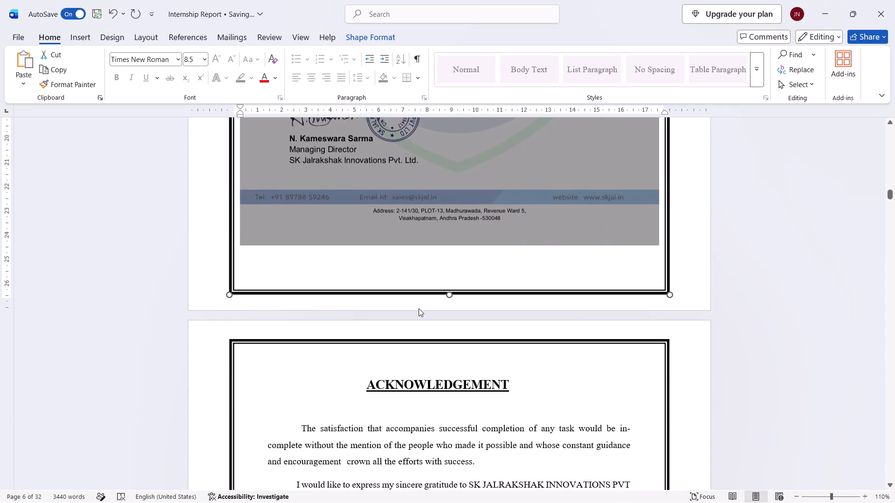
{"action": "scroll", "coordinate": [419, 308], "scroll_direction": "down", "scroll_amount": 5}
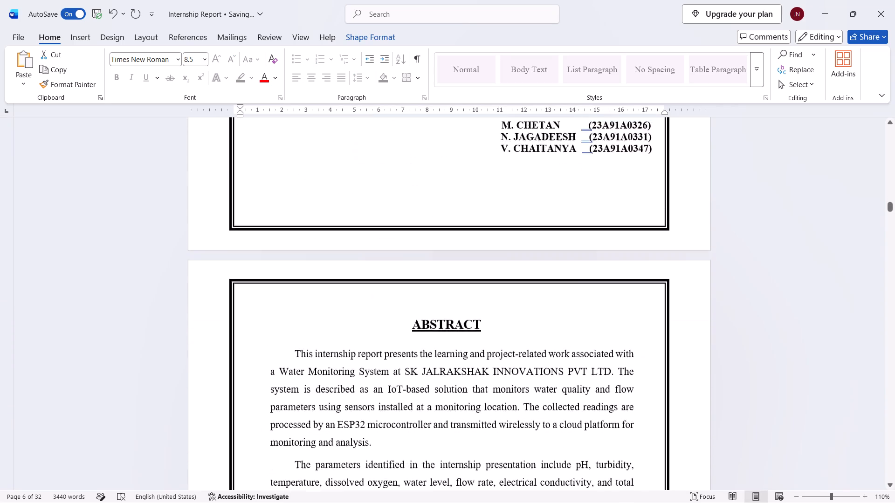
{"action": "scroll", "coordinate": [419, 308], "scroll_direction": "up", "scroll_amount": 8}
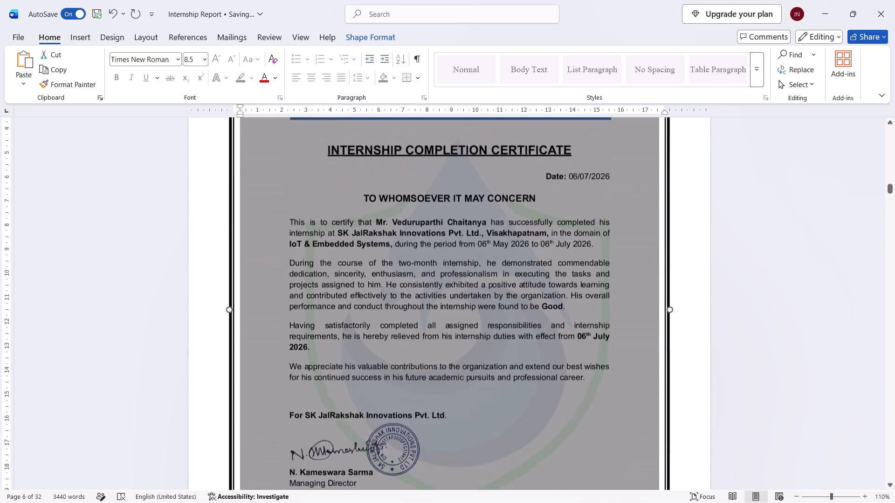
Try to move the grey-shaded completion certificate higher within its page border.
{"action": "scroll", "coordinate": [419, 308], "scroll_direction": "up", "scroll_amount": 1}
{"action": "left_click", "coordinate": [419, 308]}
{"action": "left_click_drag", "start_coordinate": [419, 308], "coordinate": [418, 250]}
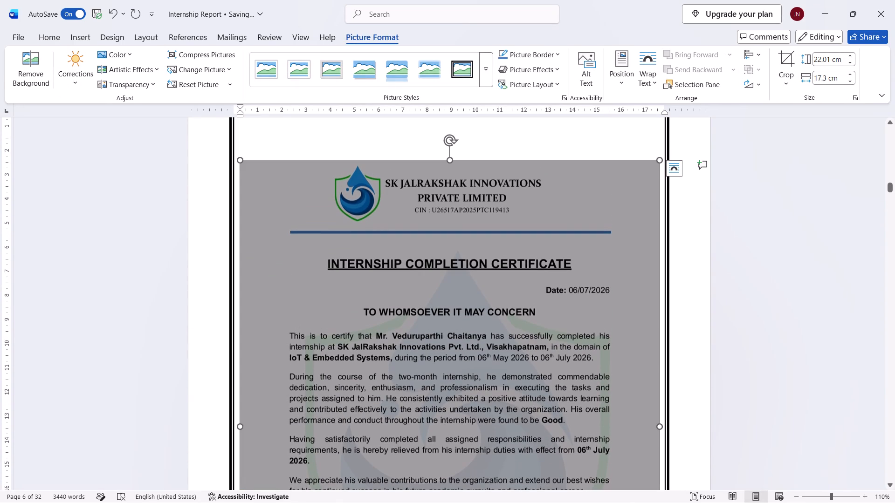
Delete four blank lines above the grey-shaded completion certificate to raise it within its page border.
{"action": "left_click", "coordinate": [368, 150]}
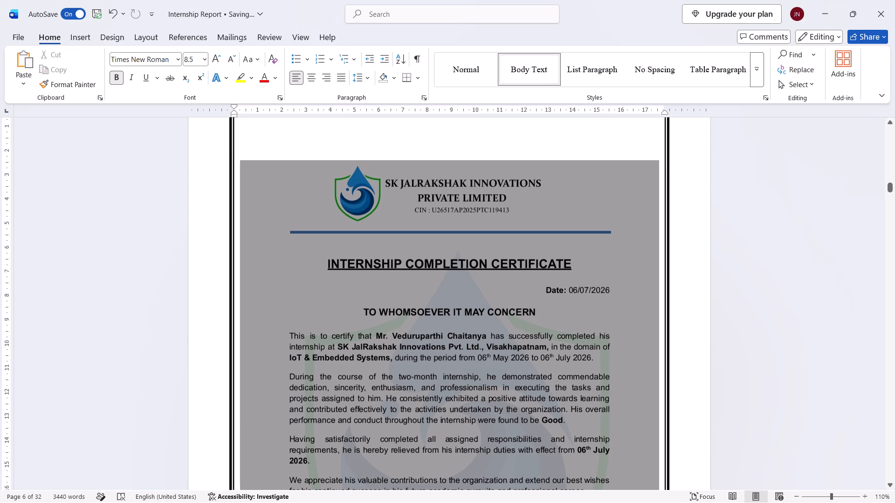
{"action": "key", "text": "BackSpace"}
{"action": "key", "text": "BackSpace"}
{"action": "key", "text": "BackSpace"}
{"action": "key", "text": "BackSpace"}
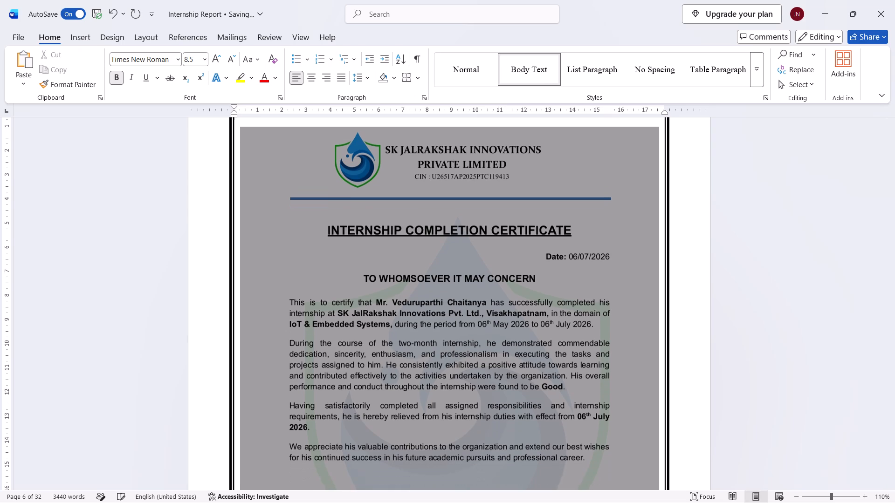
Insert three blank lines above the grey-shaded completion certificate to lower it within its page border.
{"action": "scroll", "coordinate": [458, 272], "scroll_direction": "down", "scroll_amount": 3}
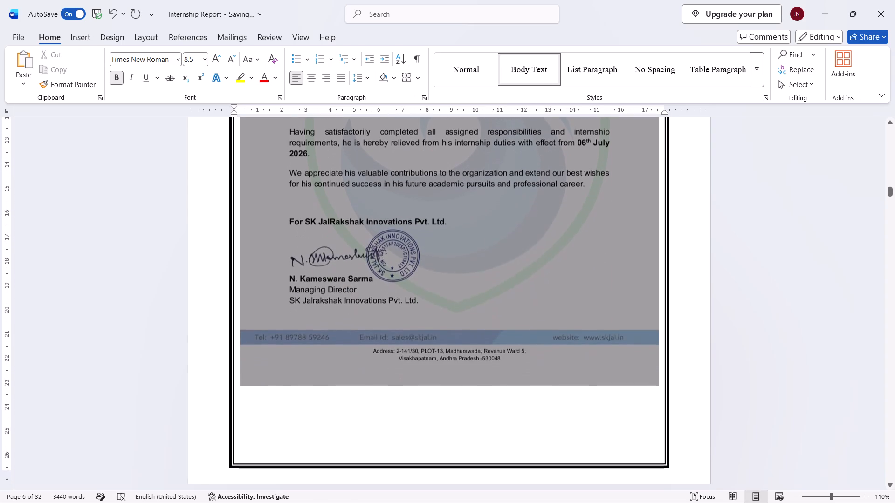
{"action": "scroll", "coordinate": [458, 272], "scroll_direction": "down", "scroll_amount": 2}
{"action": "scroll", "coordinate": [458, 272], "scroll_direction": "up", "scroll_amount": 2}
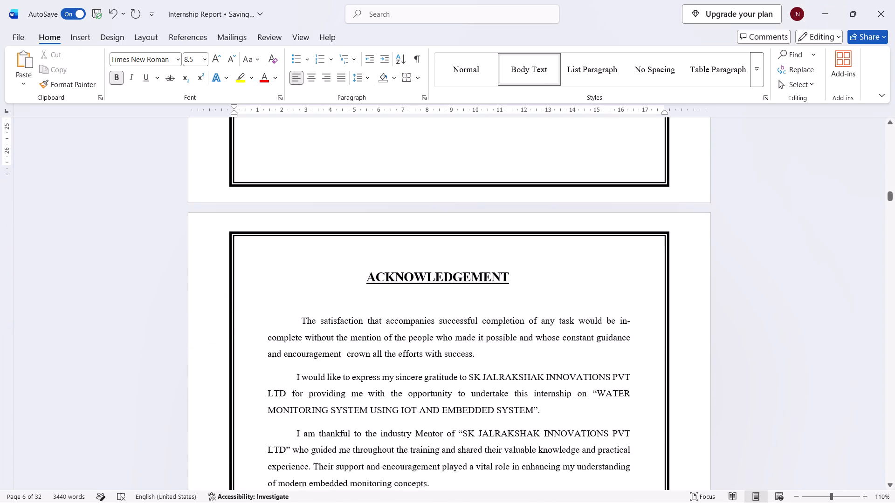
{"action": "scroll", "coordinate": [458, 272], "scroll_direction": "up", "scroll_amount": 2}
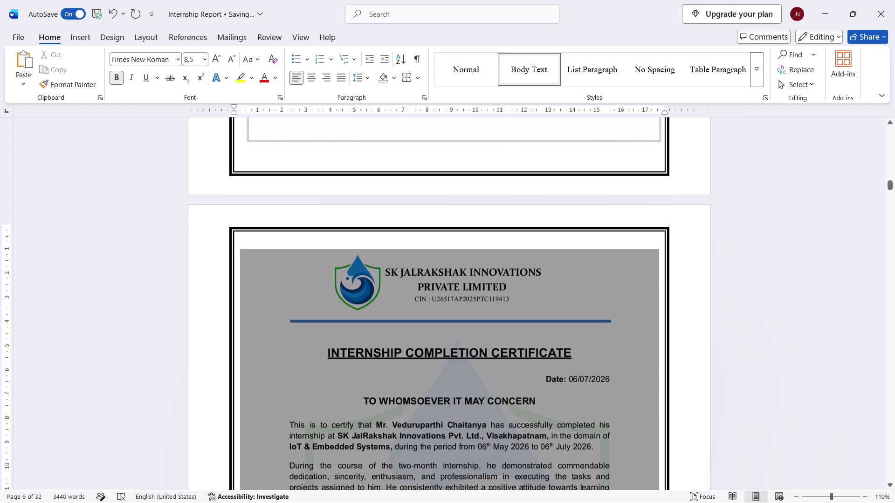
{"action": "left_click", "coordinate": [439, 238]}
{"action": "key", "text": "Return"}
{"action": "key", "text": "Return"}
{"action": "key", "text": "Return"}
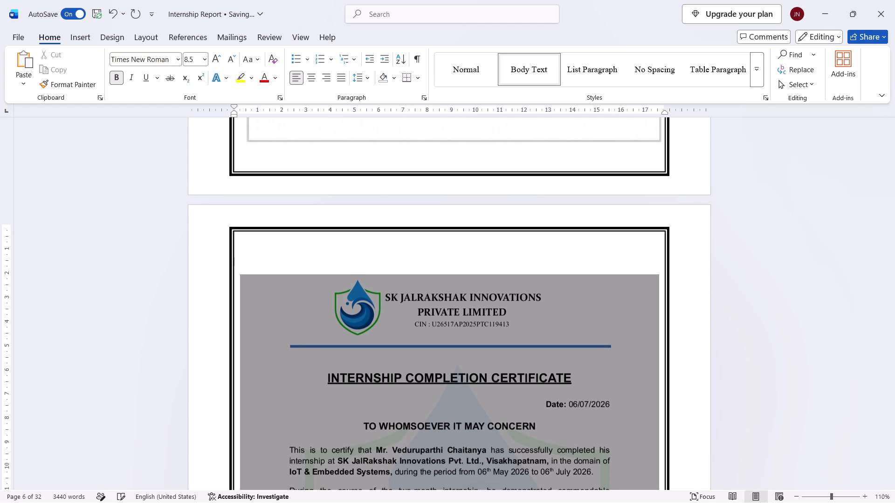
Examine the layout and page borders from the Acknowledgement through the weekly activity tables.
{"action": "scroll", "coordinate": [512, 345], "scroll_direction": "down", "scroll_amount": 5}
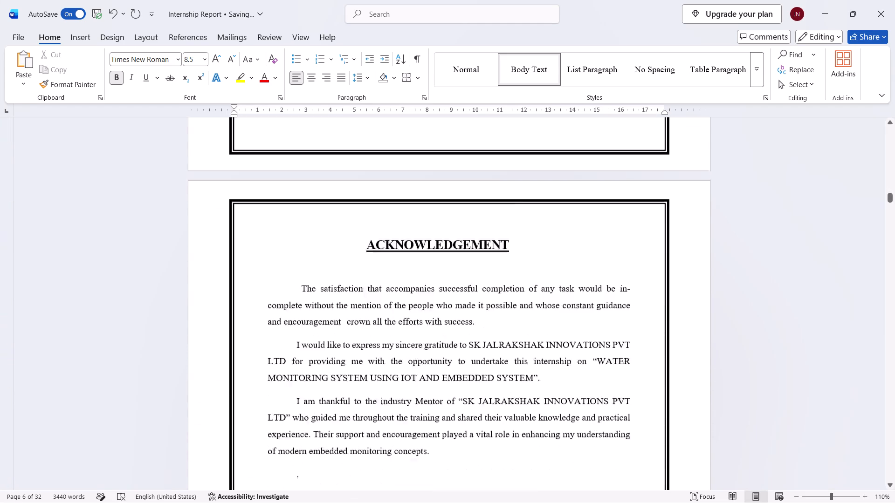
{"action": "scroll", "coordinate": [512, 345], "scroll_direction": "down", "scroll_amount": 5}
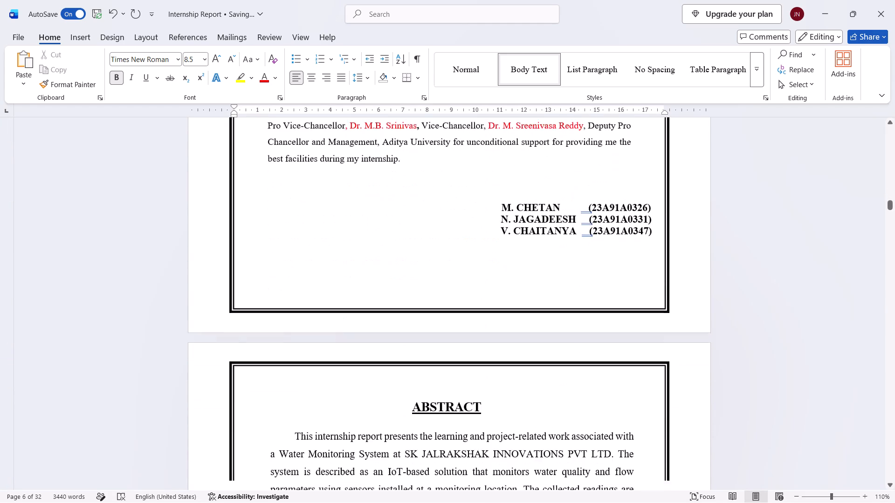
{"action": "scroll", "coordinate": [512, 345], "scroll_direction": "down", "scroll_amount": 7}
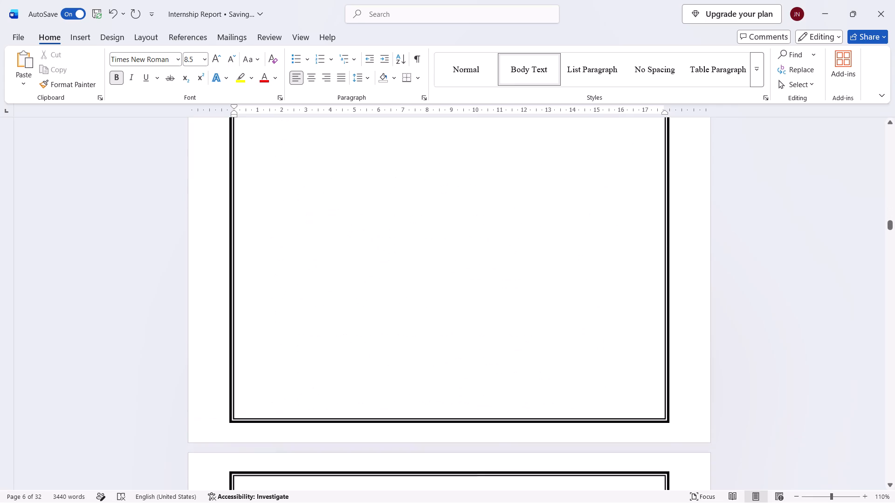
{"action": "scroll", "coordinate": [512, 345], "scroll_direction": "down", "scroll_amount": 4}
{"action": "scroll", "coordinate": [512, 345], "scroll_direction": "up", "scroll_amount": 4}
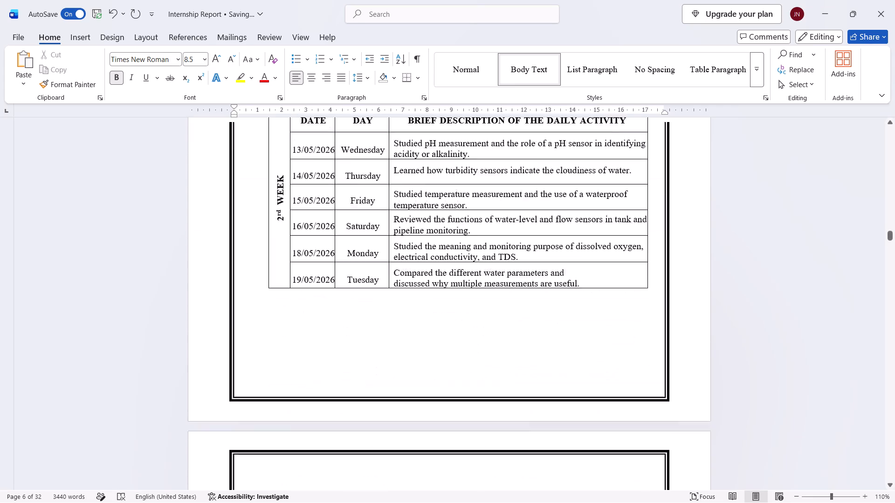
{"action": "scroll", "coordinate": [512, 345], "scroll_direction": "up", "scroll_amount": 5}
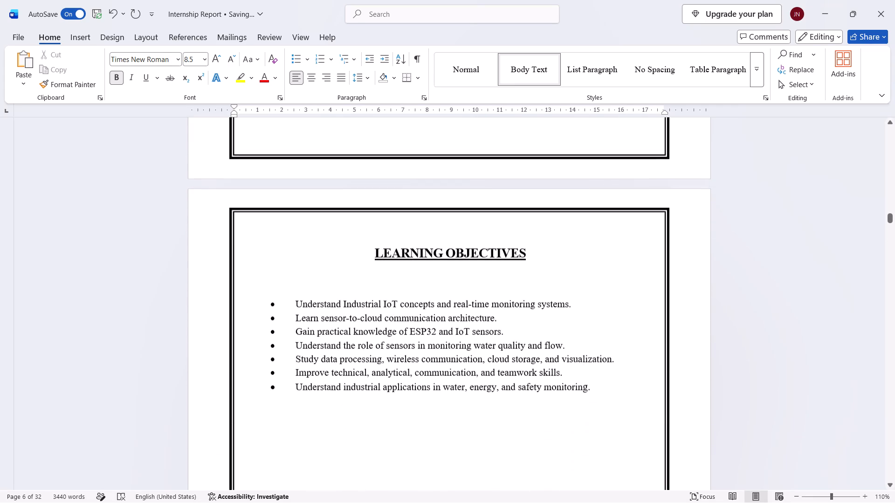
{"action": "scroll", "coordinate": [512, 345], "scroll_direction": "up", "scroll_amount": 2}
{"action": "scroll", "coordinate": [509, 309], "scroll_direction": "down", "scroll_amount": 4}
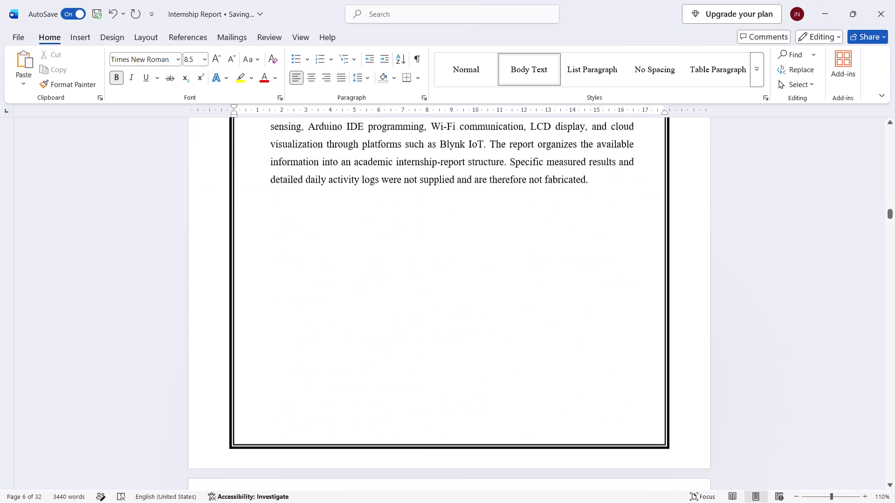
{"action": "scroll", "coordinate": [509, 309], "scroll_direction": "down", "scroll_amount": 5}
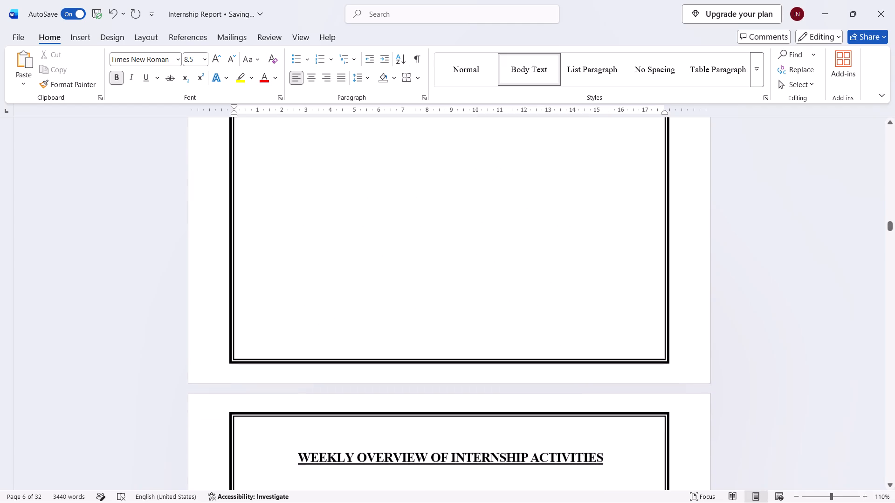
{"action": "scroll", "coordinate": [509, 309], "scroll_direction": "down", "scroll_amount": 10}
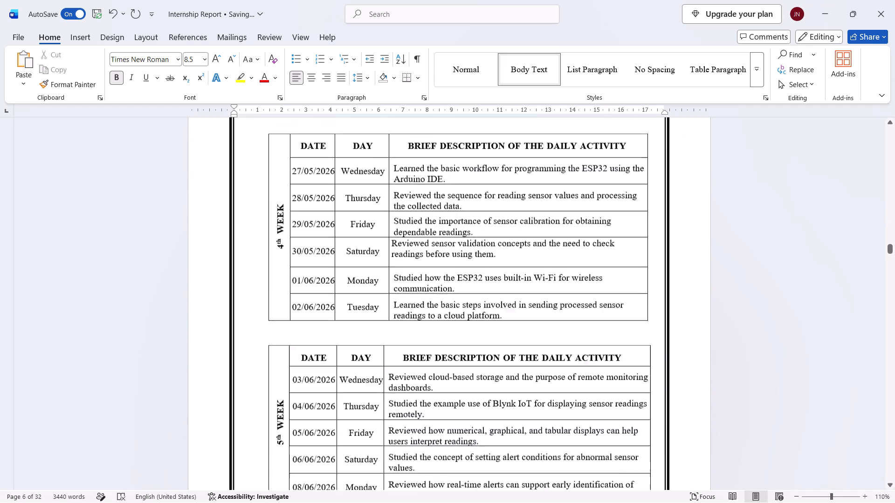
Check how the 3rd, 4th and 5th week activity tables fit within their pages.
{"action": "scroll", "coordinate": [509, 309], "scroll_direction": "down", "scroll_amount": 1}
{"action": "scroll", "coordinate": [509, 309], "scroll_direction": "up", "scroll_amount": 5}
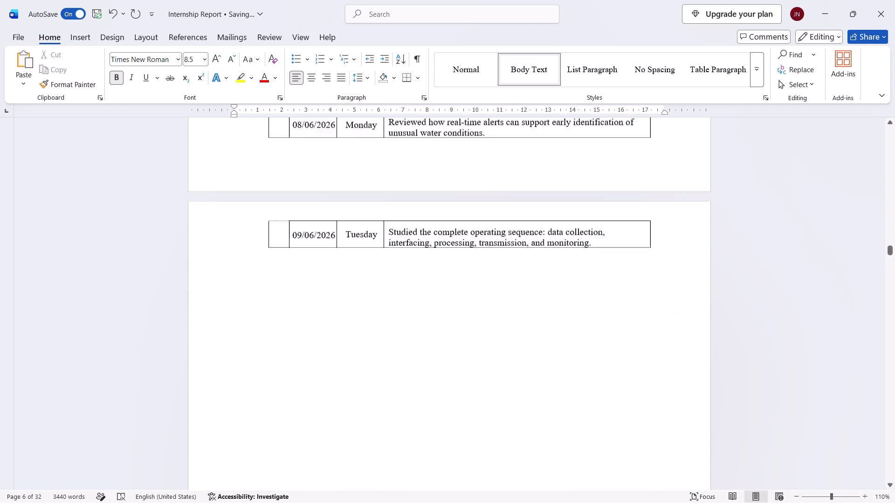
{"action": "scroll", "coordinate": [509, 309], "scroll_direction": "up", "scroll_amount": 3}
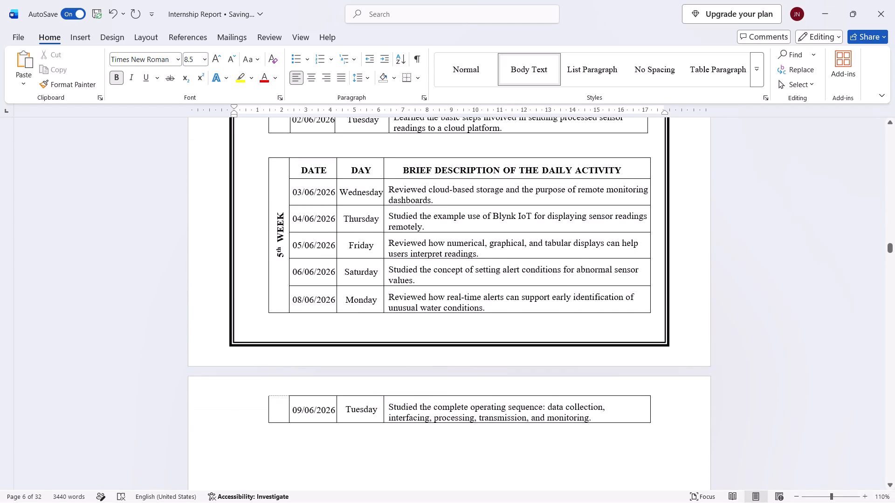
{"action": "scroll", "coordinate": [509, 309], "scroll_direction": "up", "scroll_amount": 5}
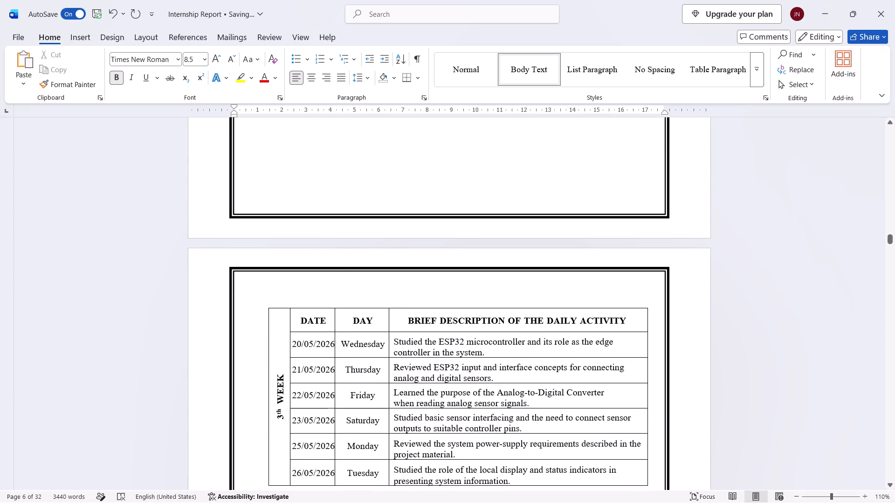
{"action": "scroll", "coordinate": [330, 360], "scroll_direction": "down", "scroll_amount": 6}
{"action": "scroll", "coordinate": [330, 360], "scroll_direction": "up", "scroll_amount": 1}
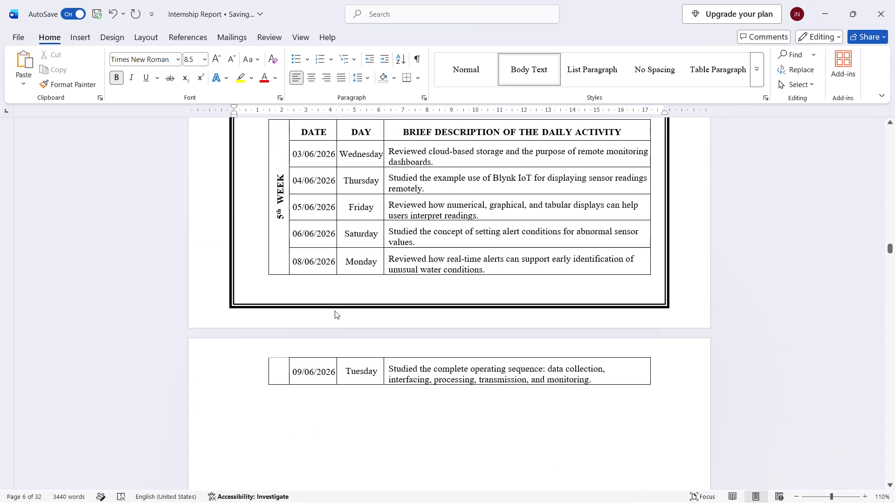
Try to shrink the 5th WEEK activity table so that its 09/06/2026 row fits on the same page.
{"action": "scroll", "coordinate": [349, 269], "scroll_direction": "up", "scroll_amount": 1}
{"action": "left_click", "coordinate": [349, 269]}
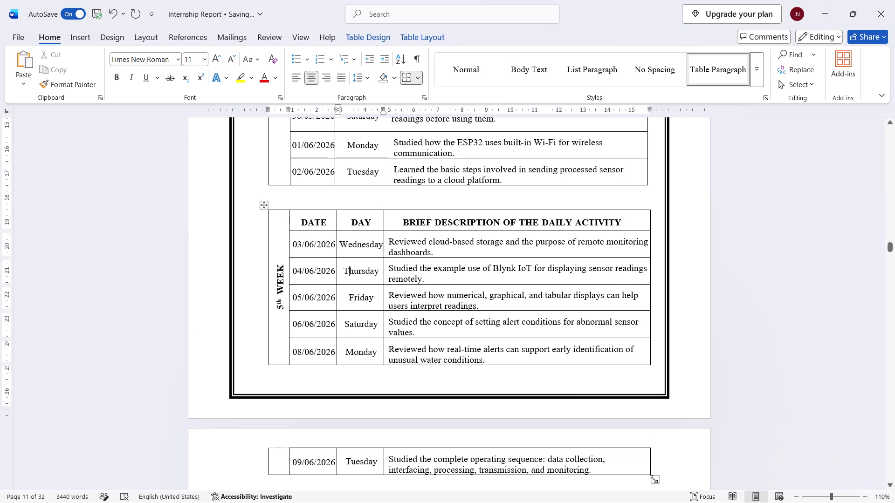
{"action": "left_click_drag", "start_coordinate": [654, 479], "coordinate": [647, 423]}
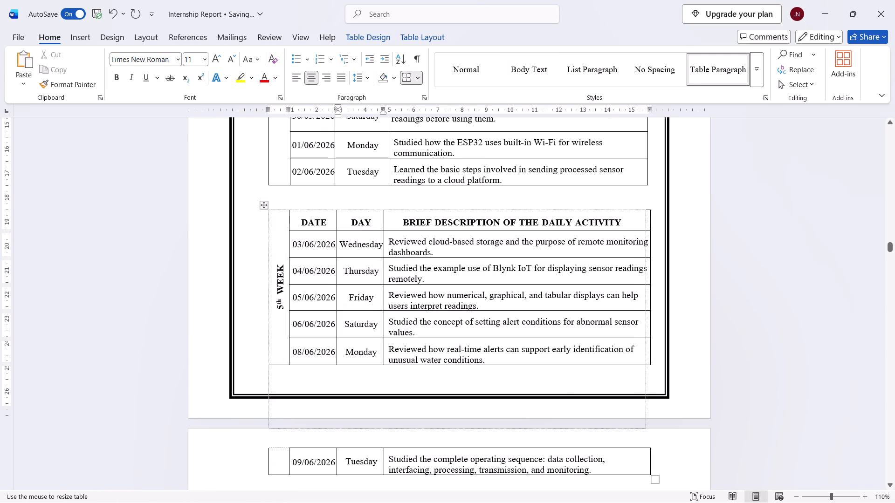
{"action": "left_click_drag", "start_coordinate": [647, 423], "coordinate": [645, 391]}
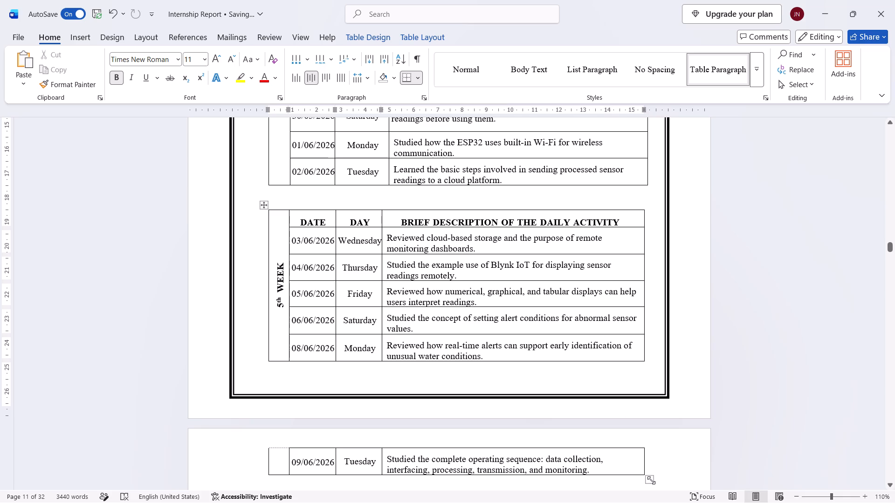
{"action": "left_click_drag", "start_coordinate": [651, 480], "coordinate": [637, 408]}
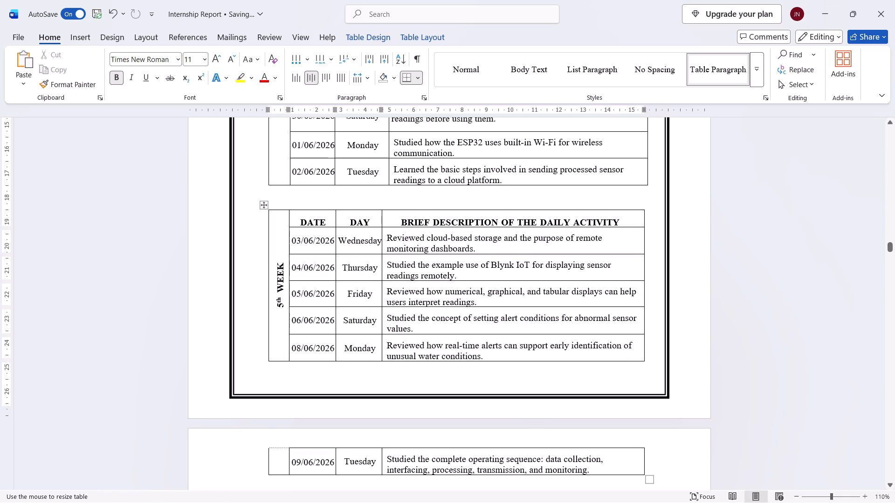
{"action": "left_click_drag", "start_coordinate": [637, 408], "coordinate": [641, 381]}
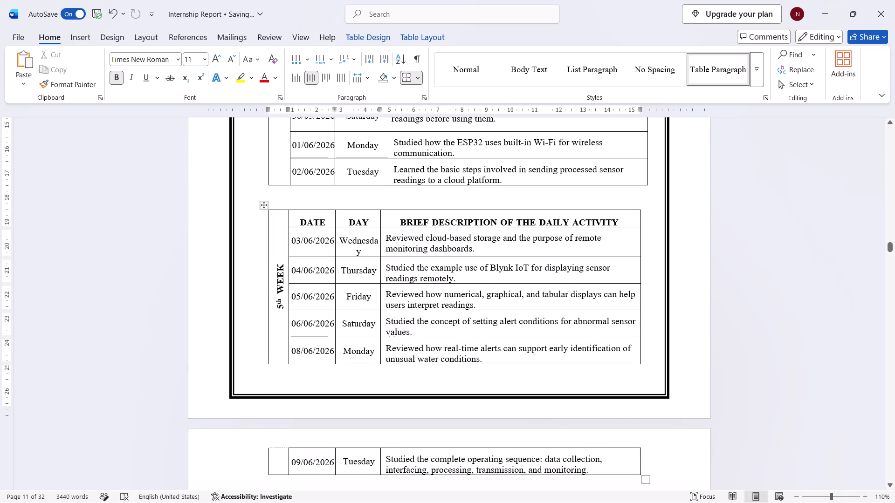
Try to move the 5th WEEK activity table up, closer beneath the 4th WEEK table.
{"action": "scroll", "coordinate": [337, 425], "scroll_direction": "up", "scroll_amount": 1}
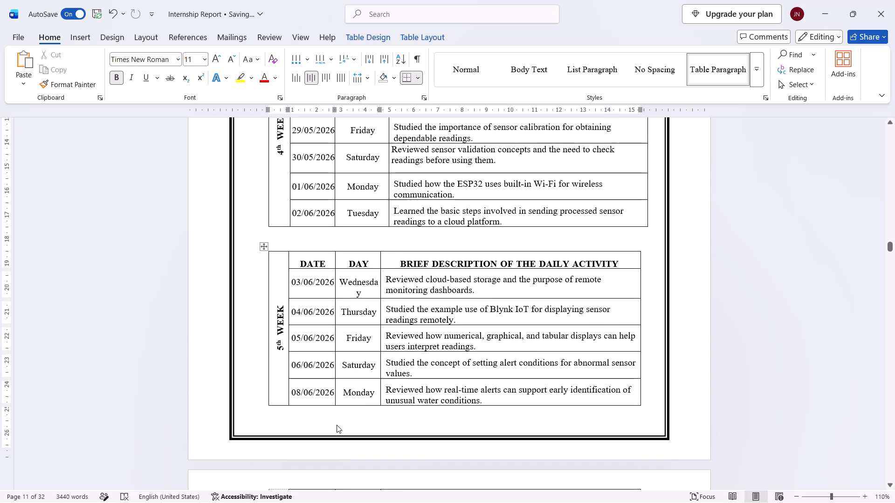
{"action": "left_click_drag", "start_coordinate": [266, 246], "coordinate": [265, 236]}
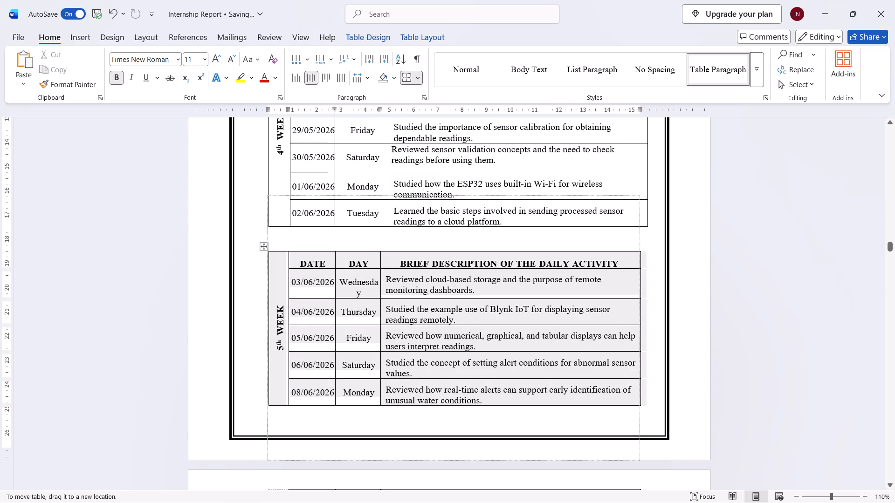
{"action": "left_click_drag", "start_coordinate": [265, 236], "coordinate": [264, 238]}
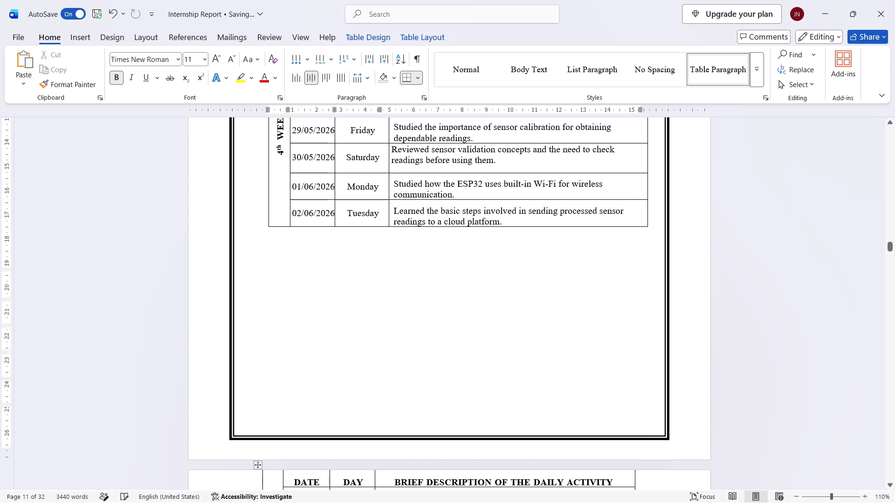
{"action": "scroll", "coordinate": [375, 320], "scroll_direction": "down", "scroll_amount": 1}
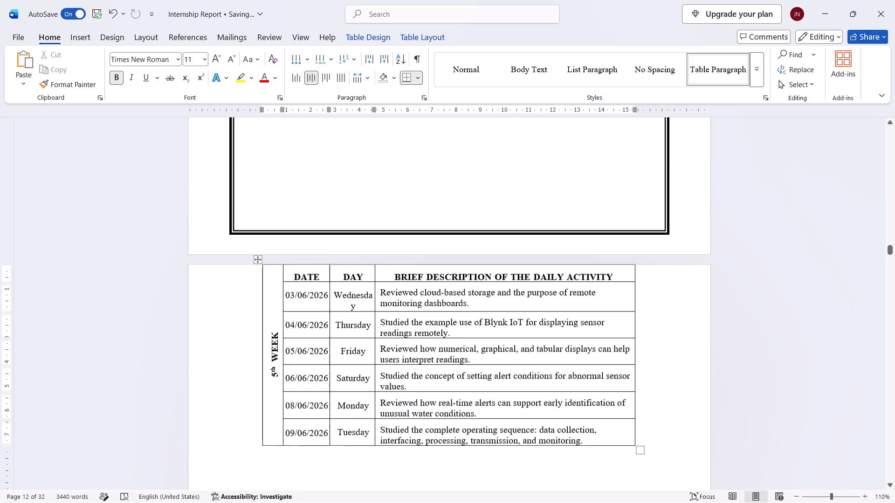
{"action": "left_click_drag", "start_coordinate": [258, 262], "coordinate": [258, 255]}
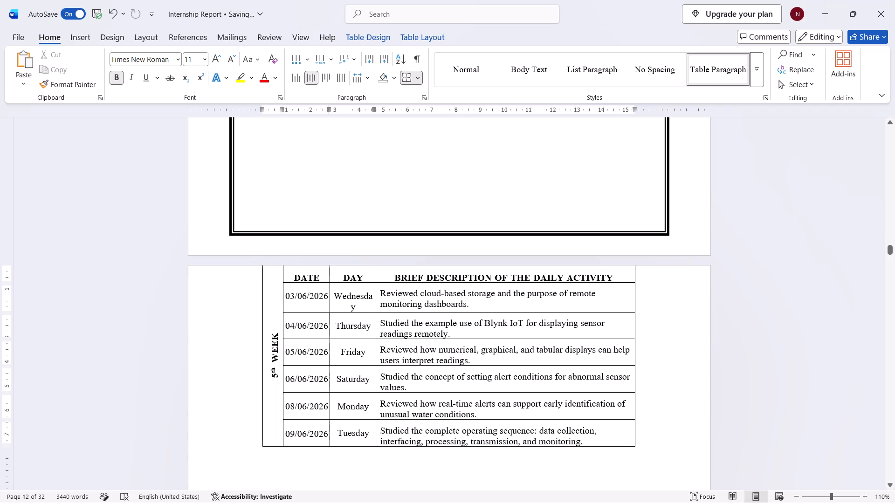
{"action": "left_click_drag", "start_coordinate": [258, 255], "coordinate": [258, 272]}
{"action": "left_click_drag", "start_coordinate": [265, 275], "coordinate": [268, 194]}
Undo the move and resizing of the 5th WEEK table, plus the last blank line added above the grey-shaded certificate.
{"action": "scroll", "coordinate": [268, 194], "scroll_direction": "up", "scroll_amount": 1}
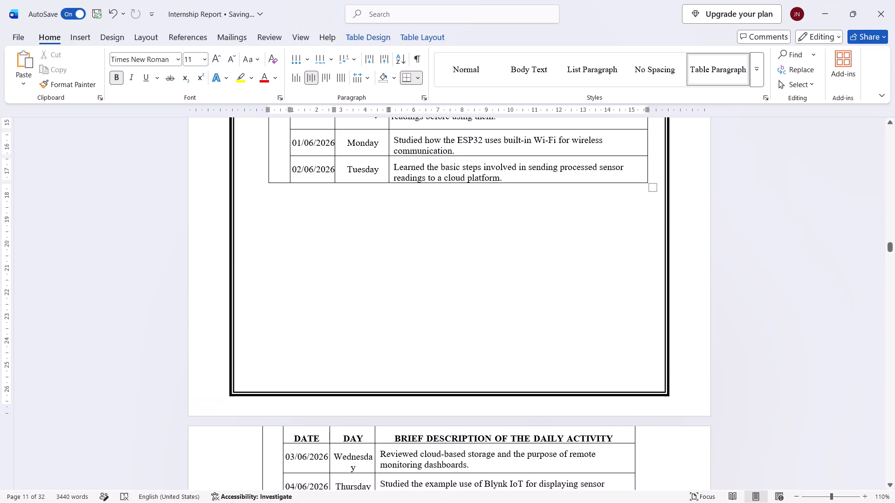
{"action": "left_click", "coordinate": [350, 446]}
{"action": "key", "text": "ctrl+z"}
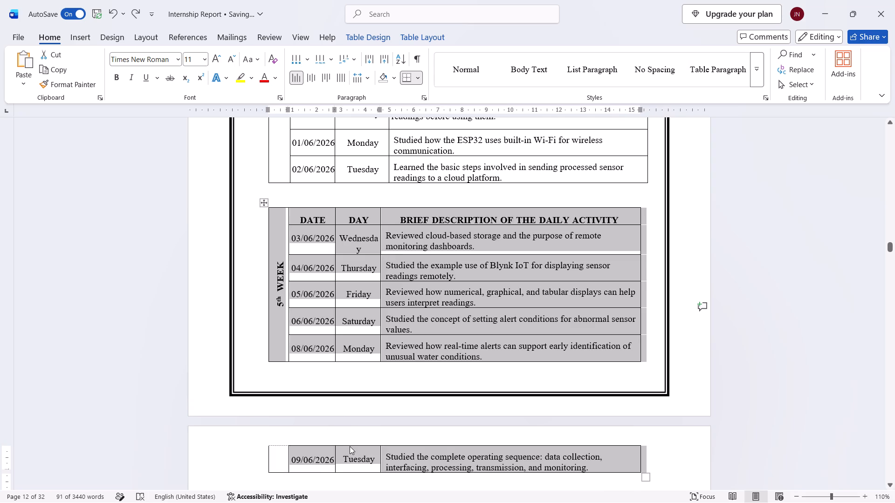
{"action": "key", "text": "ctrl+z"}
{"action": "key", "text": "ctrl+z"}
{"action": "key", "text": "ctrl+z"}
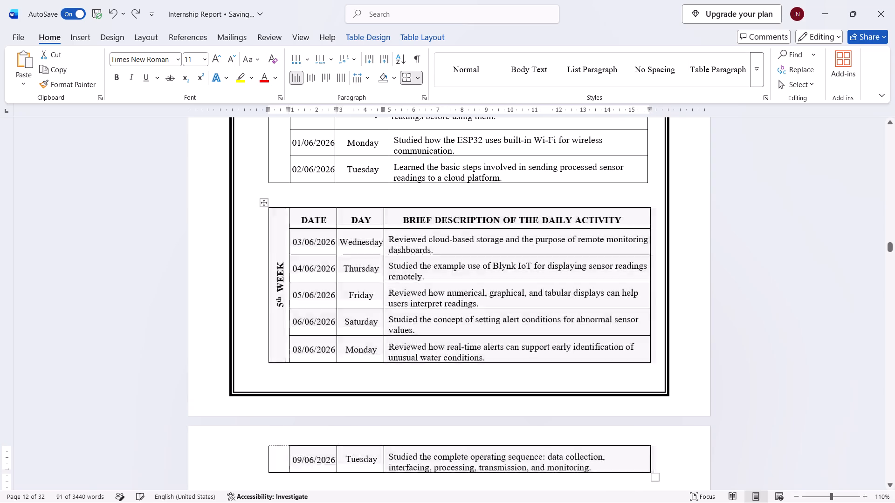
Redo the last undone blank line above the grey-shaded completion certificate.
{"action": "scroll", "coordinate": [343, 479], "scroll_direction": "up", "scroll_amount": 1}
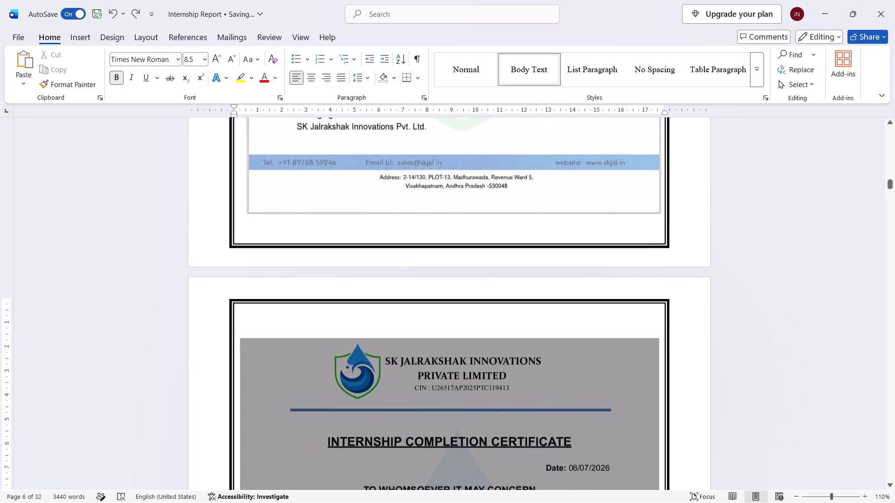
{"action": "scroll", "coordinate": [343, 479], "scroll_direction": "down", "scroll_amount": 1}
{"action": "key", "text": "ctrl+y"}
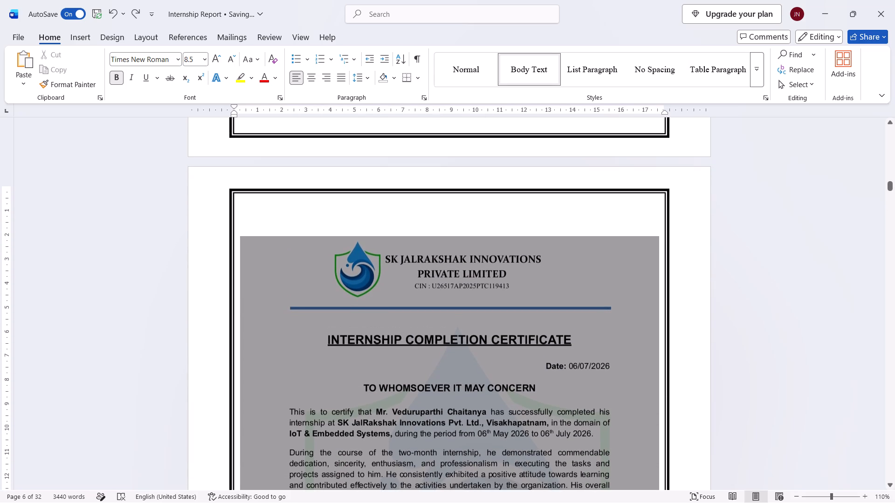
Redo the last undone change to the 5th WEEK activity table.
{"action": "key", "text": "ctrl+y"}
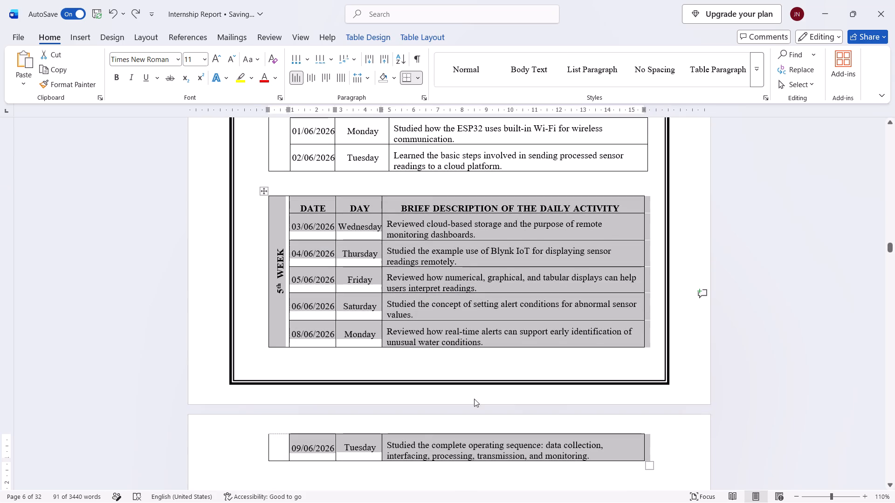
{"action": "left_click", "coordinate": [516, 363]}
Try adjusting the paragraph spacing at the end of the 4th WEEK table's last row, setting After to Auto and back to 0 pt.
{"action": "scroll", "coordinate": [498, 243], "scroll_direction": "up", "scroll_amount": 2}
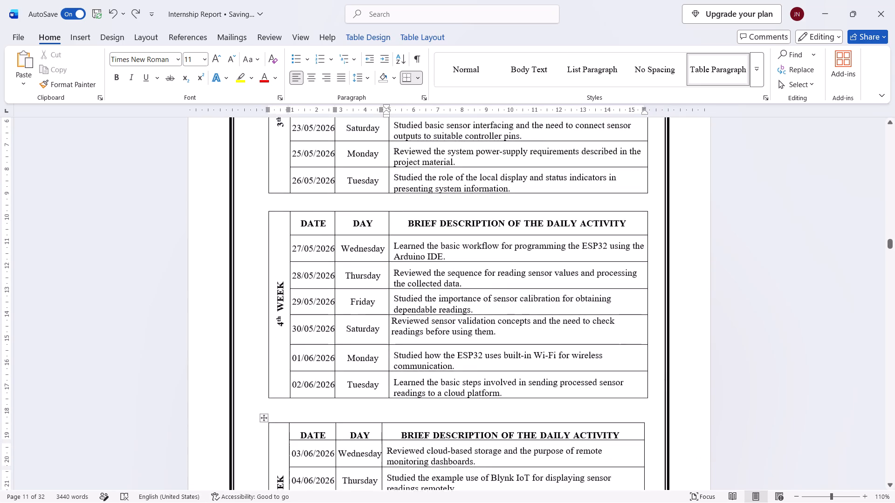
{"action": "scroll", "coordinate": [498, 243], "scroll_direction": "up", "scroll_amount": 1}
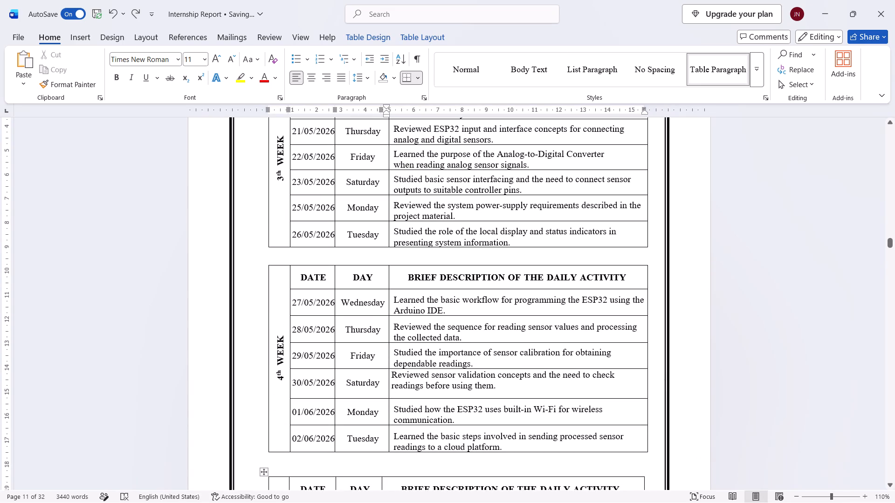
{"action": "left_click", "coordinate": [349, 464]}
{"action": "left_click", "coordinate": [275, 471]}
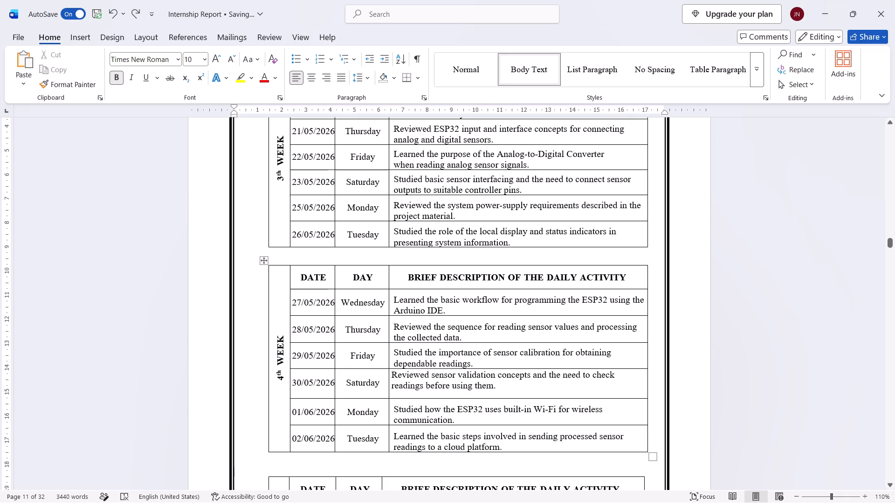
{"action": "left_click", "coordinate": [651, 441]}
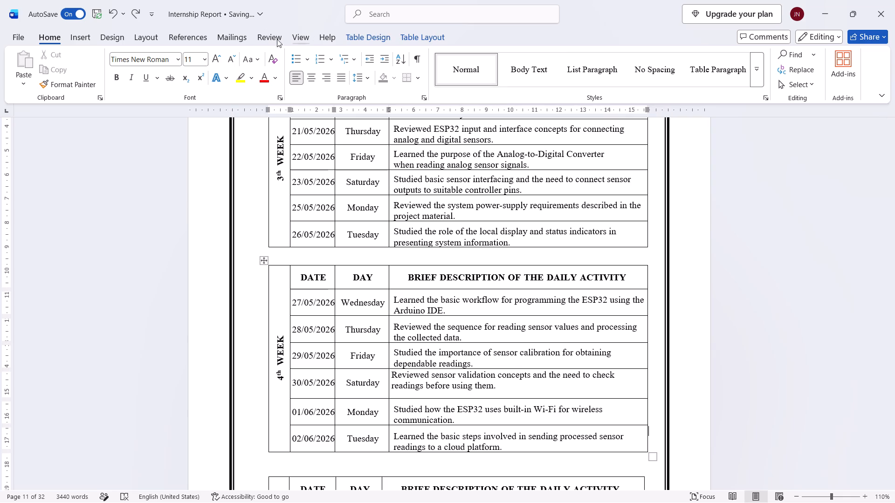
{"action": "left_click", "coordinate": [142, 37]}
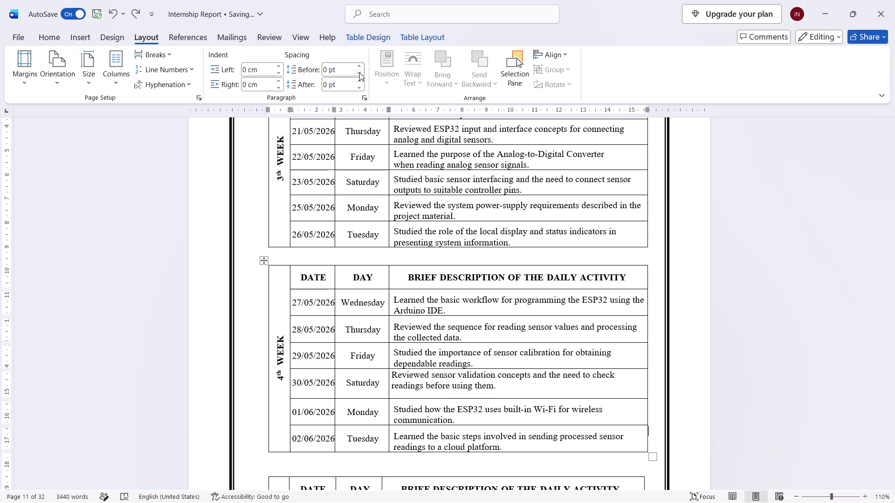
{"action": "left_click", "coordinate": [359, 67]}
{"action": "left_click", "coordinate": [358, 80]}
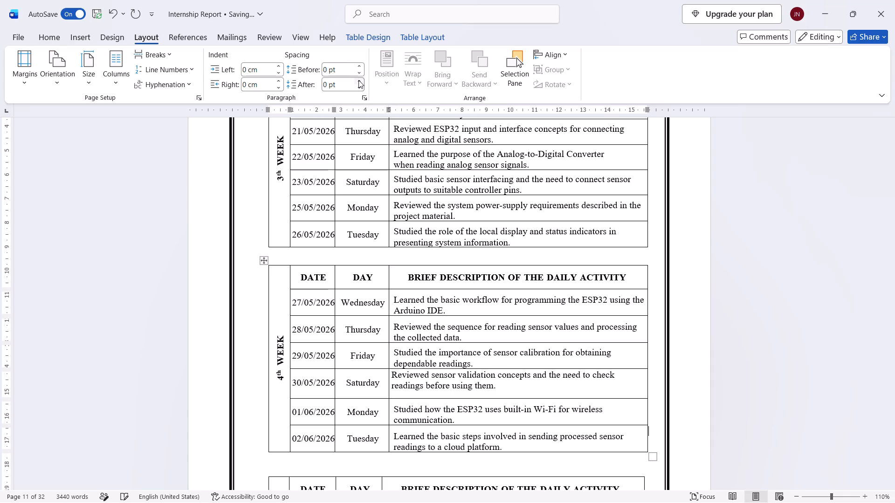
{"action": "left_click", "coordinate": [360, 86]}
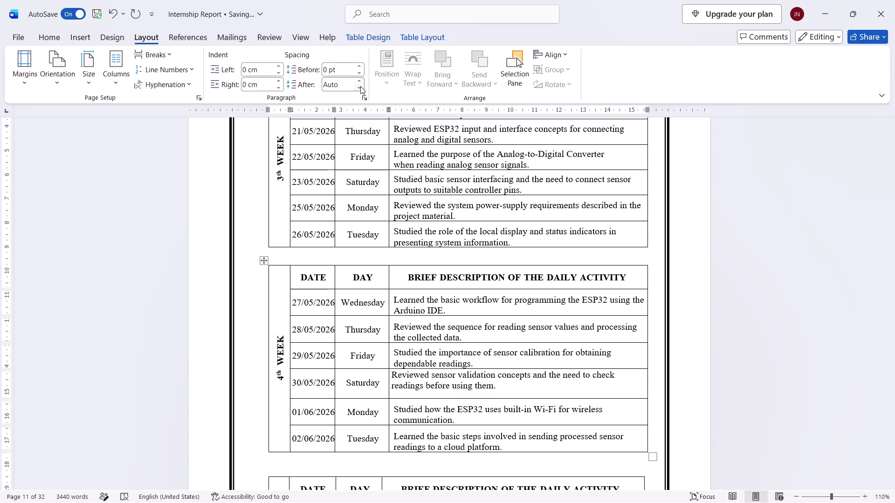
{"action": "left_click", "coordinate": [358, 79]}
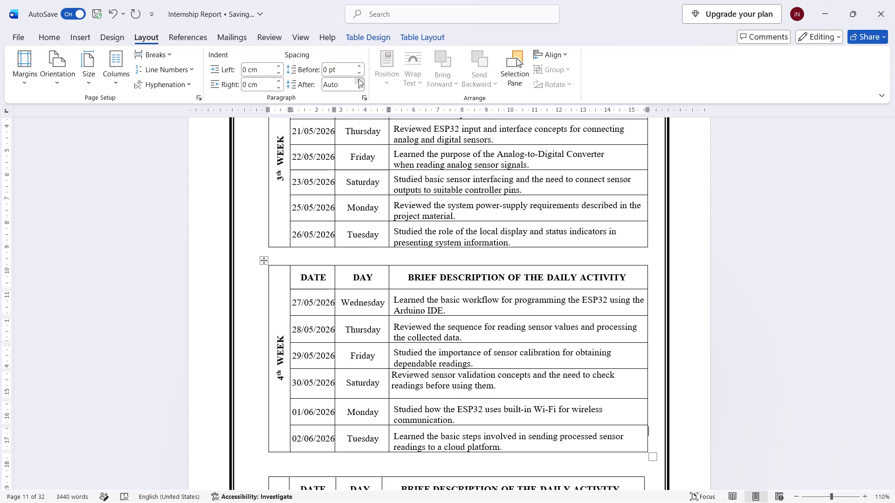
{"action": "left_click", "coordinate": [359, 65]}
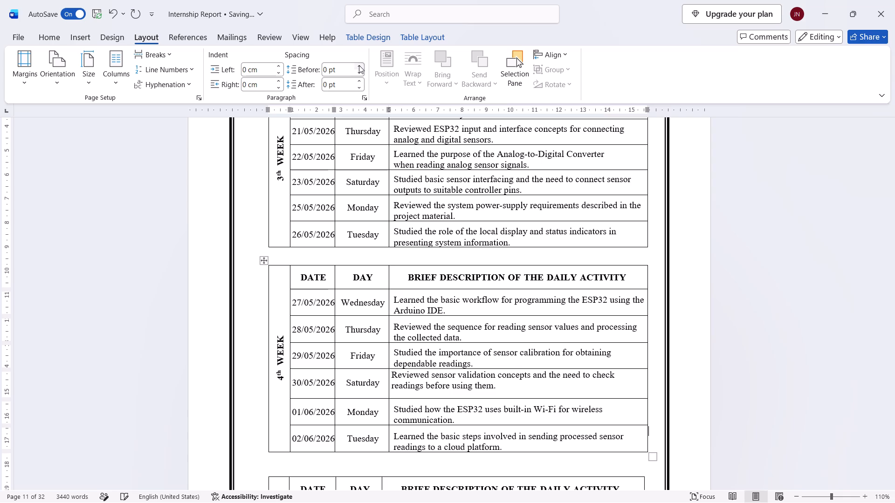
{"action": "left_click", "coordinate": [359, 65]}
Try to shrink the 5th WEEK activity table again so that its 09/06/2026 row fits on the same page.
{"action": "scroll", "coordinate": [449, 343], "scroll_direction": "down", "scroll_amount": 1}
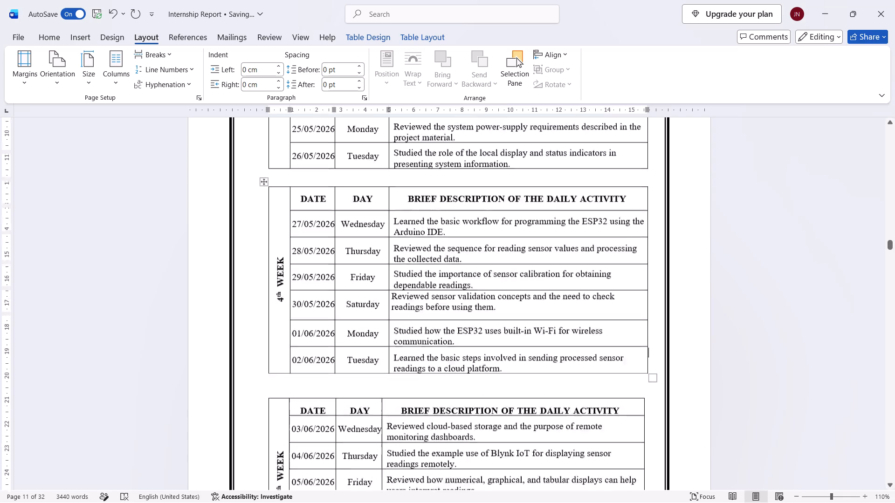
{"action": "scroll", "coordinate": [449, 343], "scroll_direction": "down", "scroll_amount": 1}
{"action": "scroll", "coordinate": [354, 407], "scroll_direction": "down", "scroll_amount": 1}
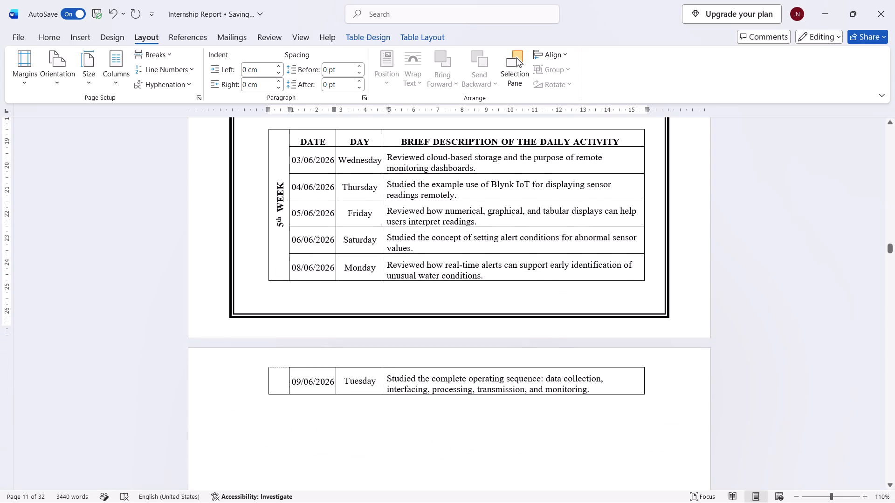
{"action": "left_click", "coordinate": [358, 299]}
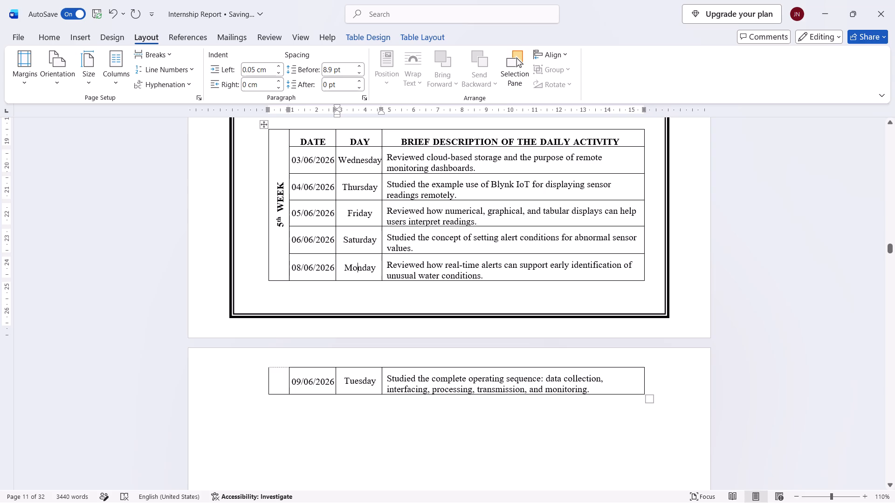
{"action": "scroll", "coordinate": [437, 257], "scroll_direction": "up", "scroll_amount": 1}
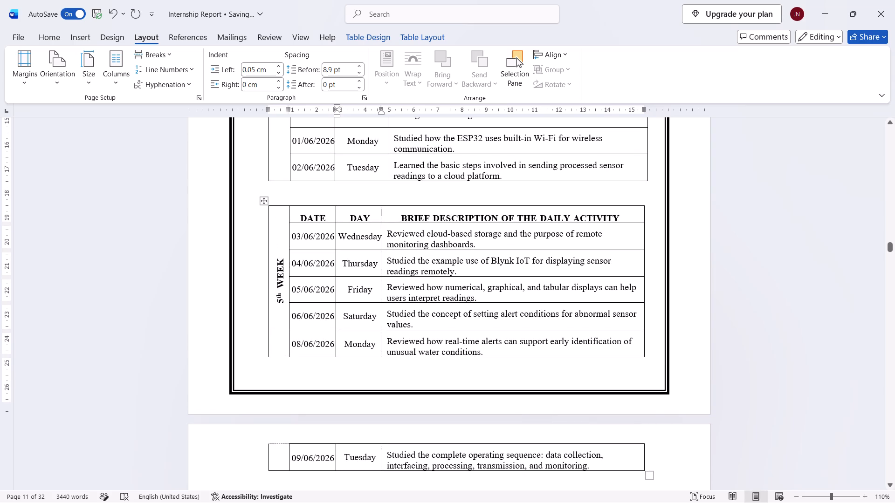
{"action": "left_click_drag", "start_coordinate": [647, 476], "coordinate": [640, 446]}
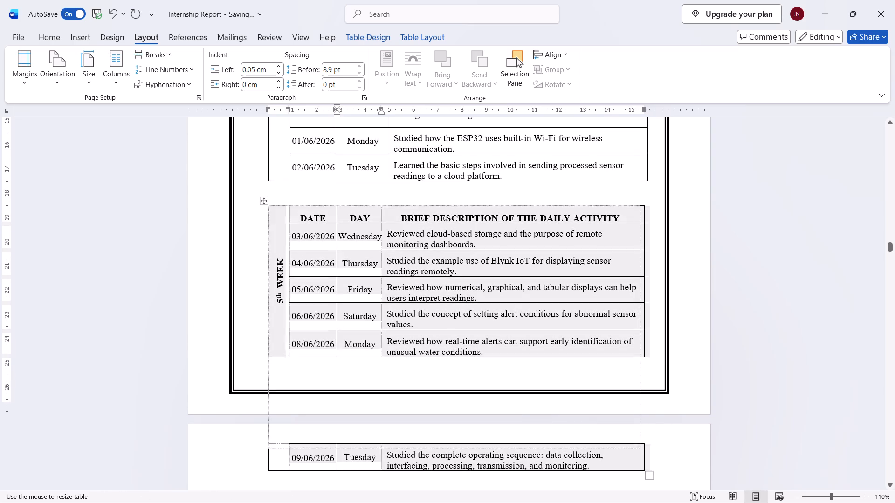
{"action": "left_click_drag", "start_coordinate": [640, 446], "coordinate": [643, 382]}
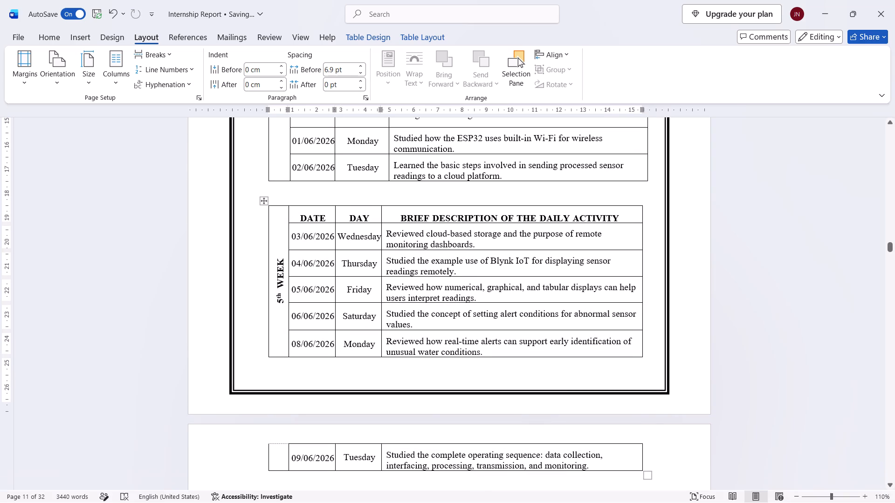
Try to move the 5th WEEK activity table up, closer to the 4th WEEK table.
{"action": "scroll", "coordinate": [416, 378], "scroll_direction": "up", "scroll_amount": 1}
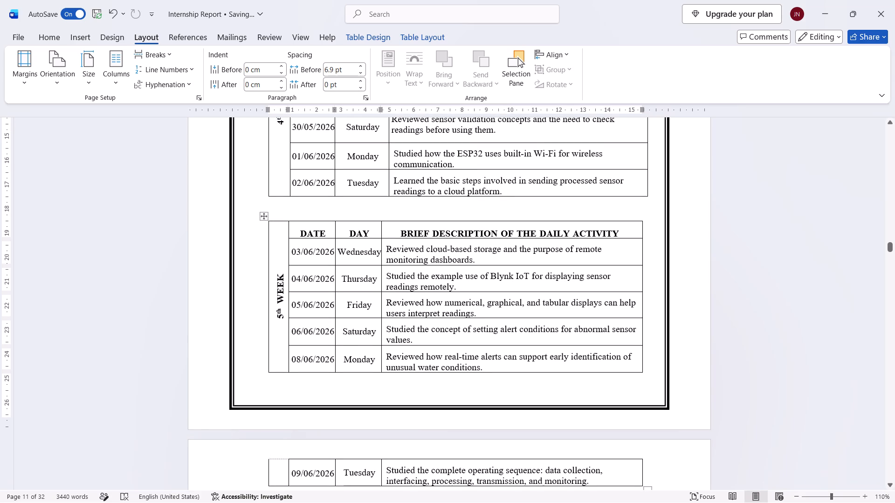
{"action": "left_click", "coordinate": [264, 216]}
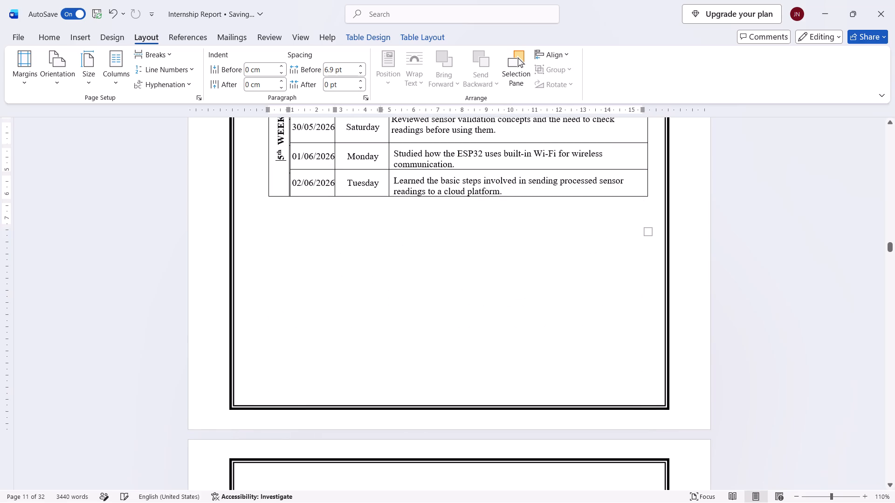
Move the 5th WEEK activity table off the 4th WEEK table and down to the top of the following page.
{"action": "scroll", "coordinate": [319, 239], "scroll_direction": "down", "scroll_amount": 1}
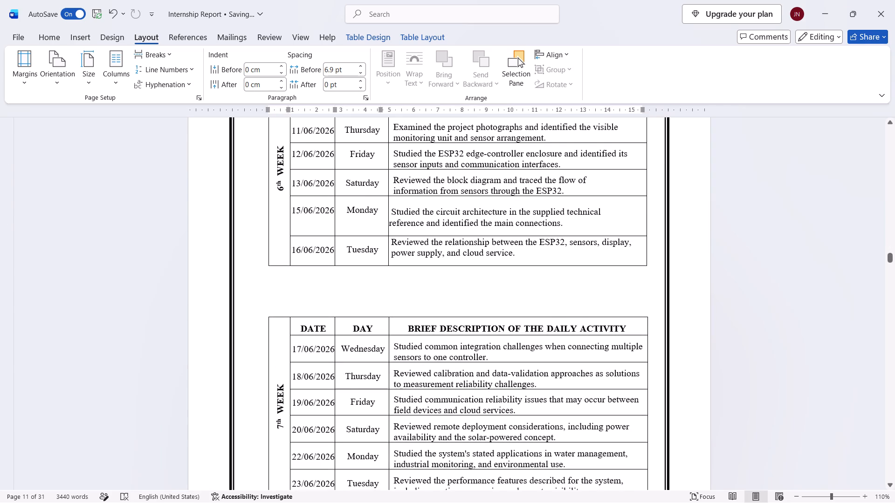
{"action": "scroll", "coordinate": [319, 239], "scroll_direction": "up", "scroll_amount": 1}
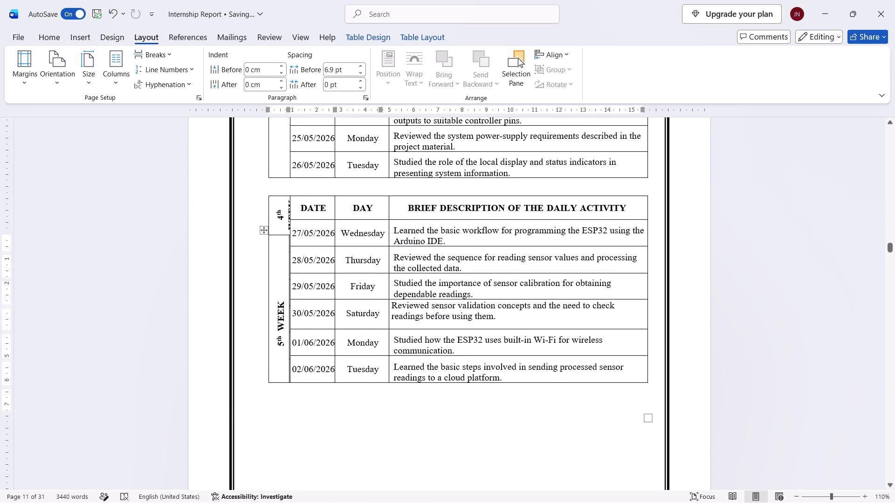
{"action": "left_click_drag", "start_coordinate": [261, 229], "coordinate": [261, 276]}
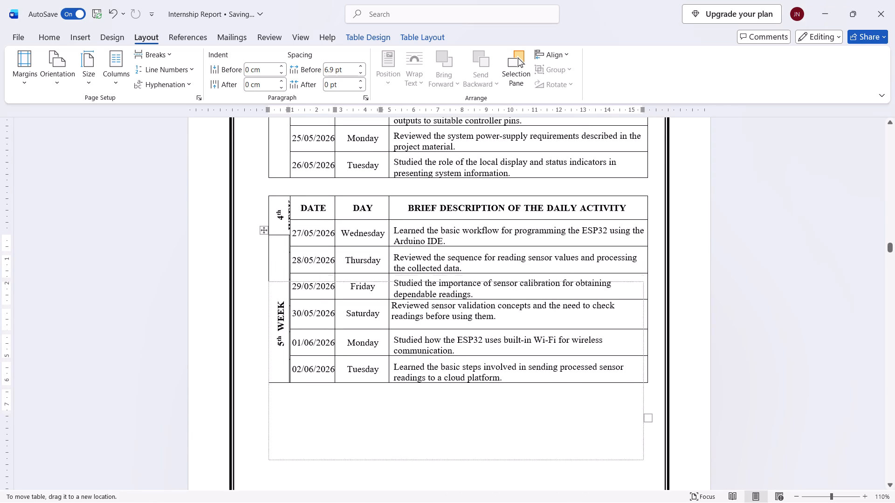
{"action": "left_click_drag", "start_coordinate": [261, 276], "coordinate": [264, 324]}
{"action": "scroll", "coordinate": [264, 324], "scroll_direction": "down", "scroll_amount": 2}
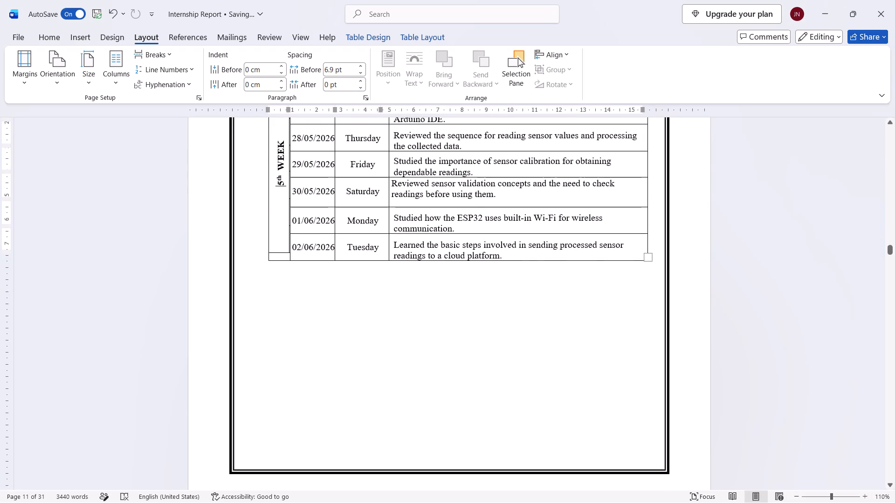
{"action": "scroll", "coordinate": [263, 265], "scroll_direction": "up", "scroll_amount": 2}
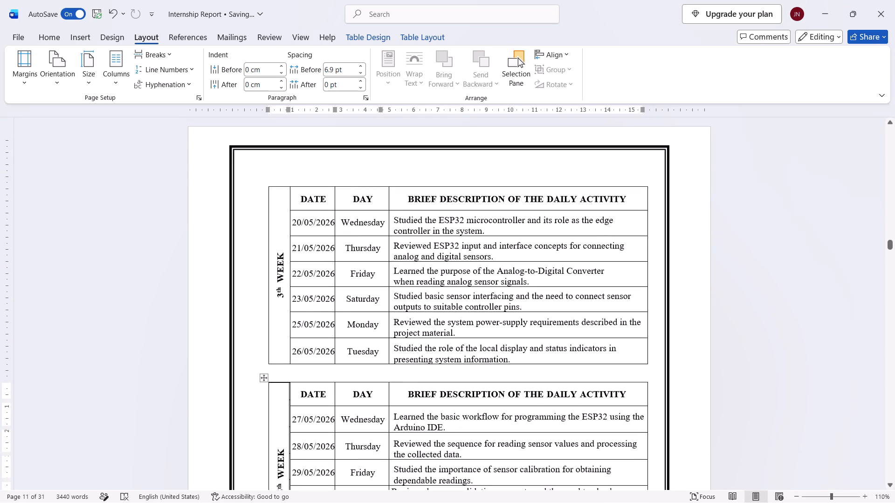
{"action": "left_click", "coordinate": [262, 378]}
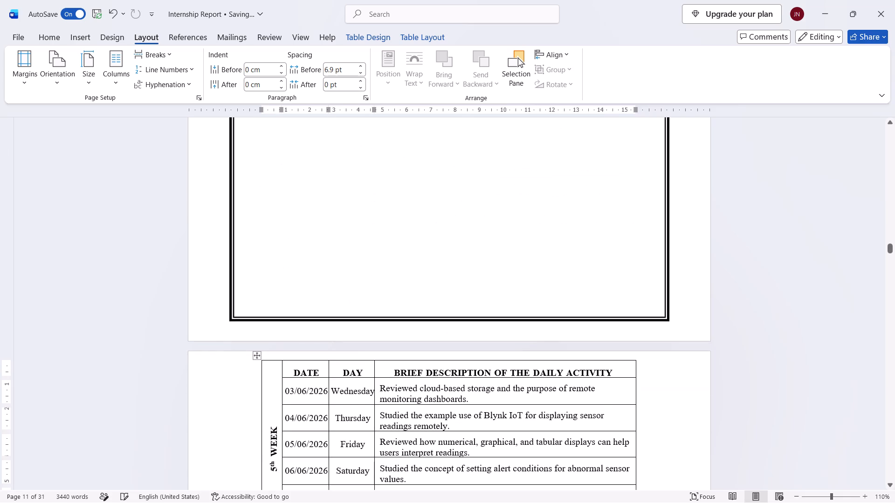
Check the page layout from the 6th WEEK table through the SDG MAPPING page, then return to the 5th WEEK table.
{"action": "scroll", "coordinate": [262, 378], "scroll_direction": "down", "scroll_amount": 11}
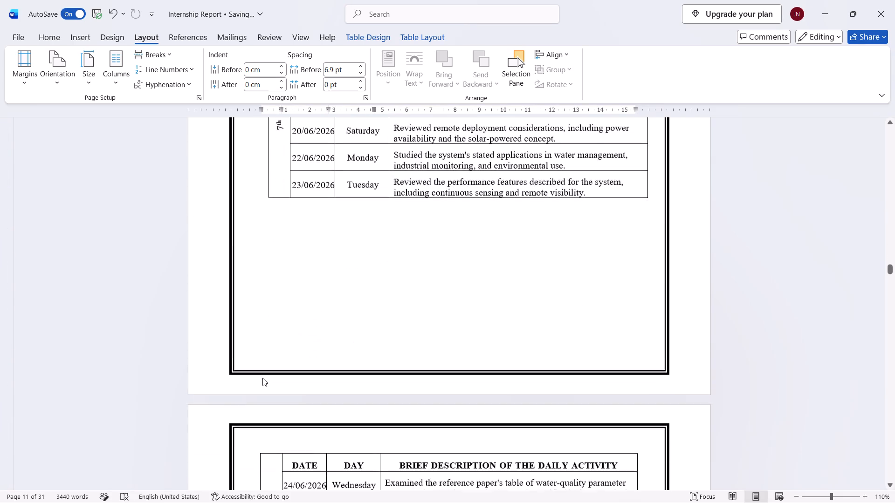
{"action": "scroll", "coordinate": [262, 378], "scroll_direction": "down", "scroll_amount": 3}
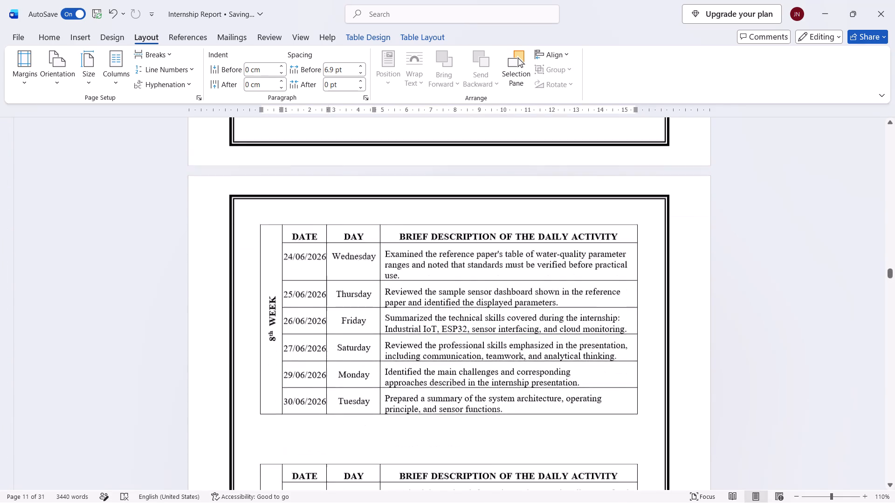
{"action": "scroll", "coordinate": [262, 378], "scroll_direction": "down", "scroll_amount": 2}
{"action": "scroll", "coordinate": [262, 378], "scroll_direction": "up", "scroll_amount": 6}
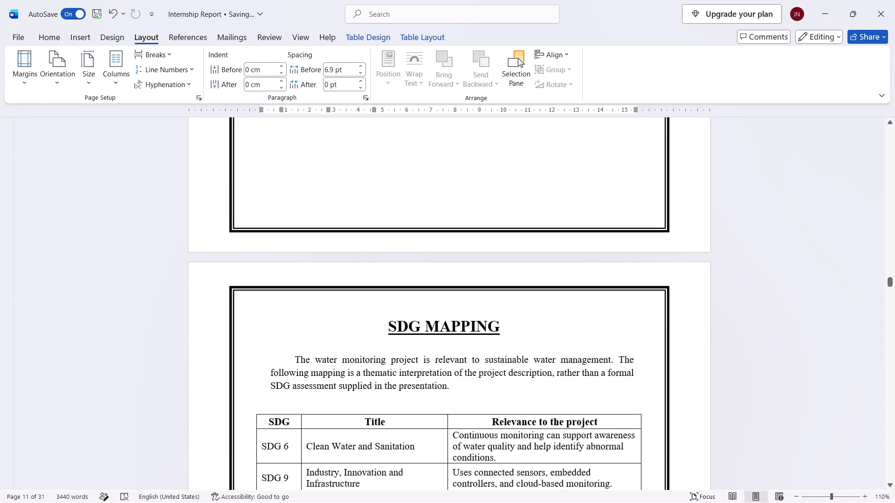
{"action": "scroll", "coordinate": [262, 378], "scroll_direction": "up", "scroll_amount": 7}
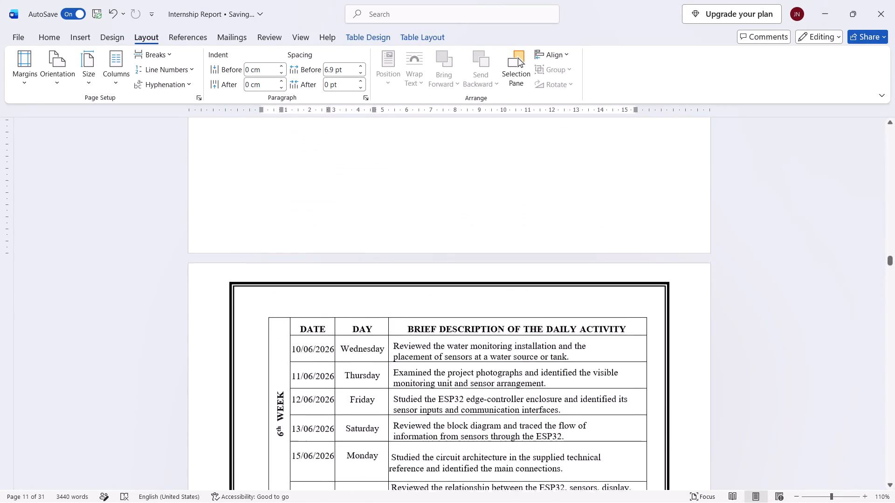
{"action": "scroll", "coordinate": [262, 378], "scroll_direction": "up", "scroll_amount": 6}
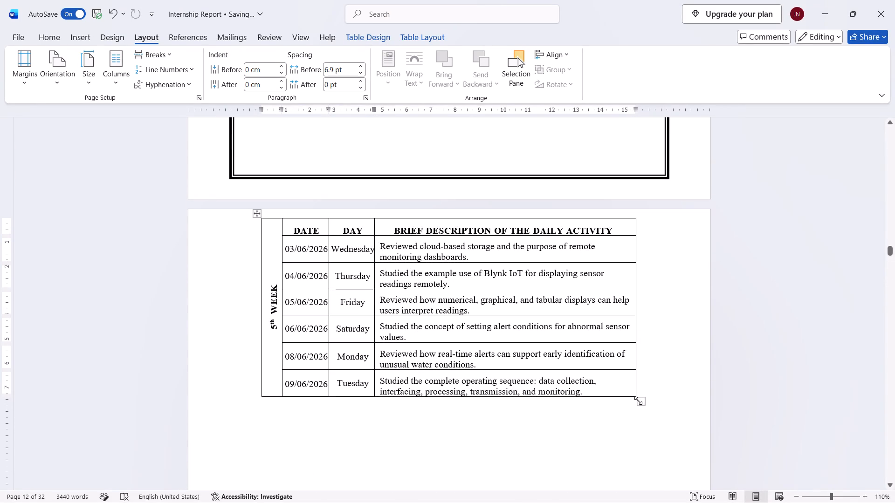
Resize the 5th WEEK activity table on its new page, trying to reduce its height and making it slightly wider.
{"action": "left_click_drag", "start_coordinate": [641, 401], "coordinate": [633, 370]}
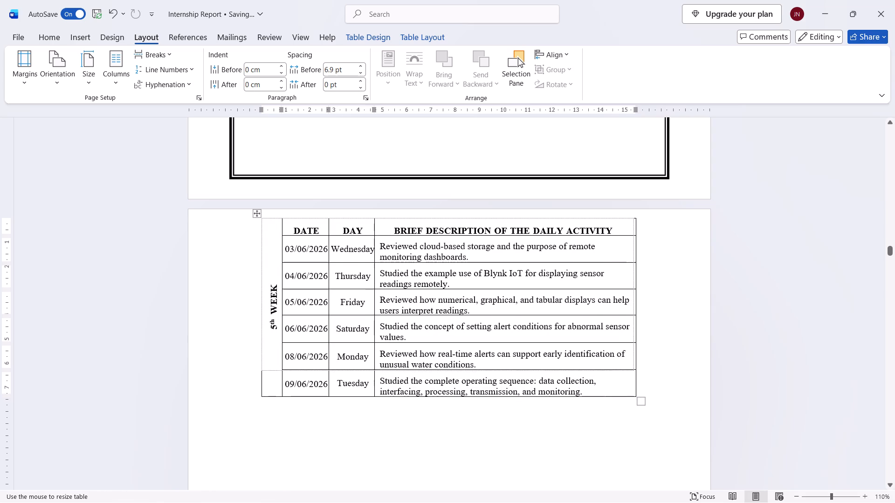
{"action": "left_click_drag", "start_coordinate": [633, 370], "coordinate": [633, 370]}
{"action": "left_click_drag", "start_coordinate": [639, 404], "coordinate": [639, 381]}
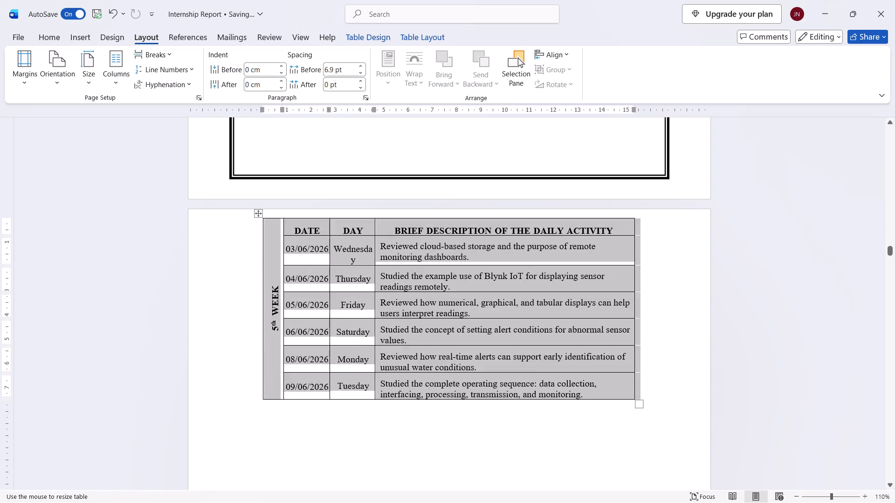
{"action": "left_click_drag", "start_coordinate": [639, 381], "coordinate": [643, 369]}
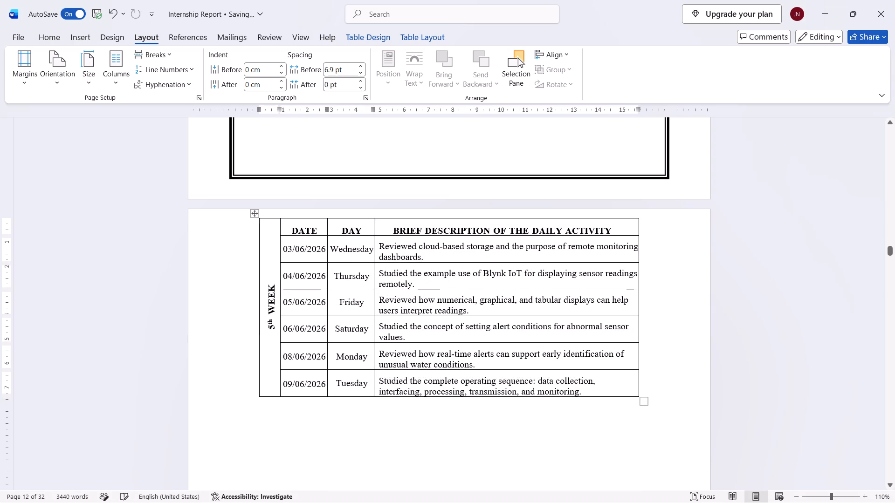
{"action": "left_click_drag", "start_coordinate": [645, 402], "coordinate": [643, 351]}
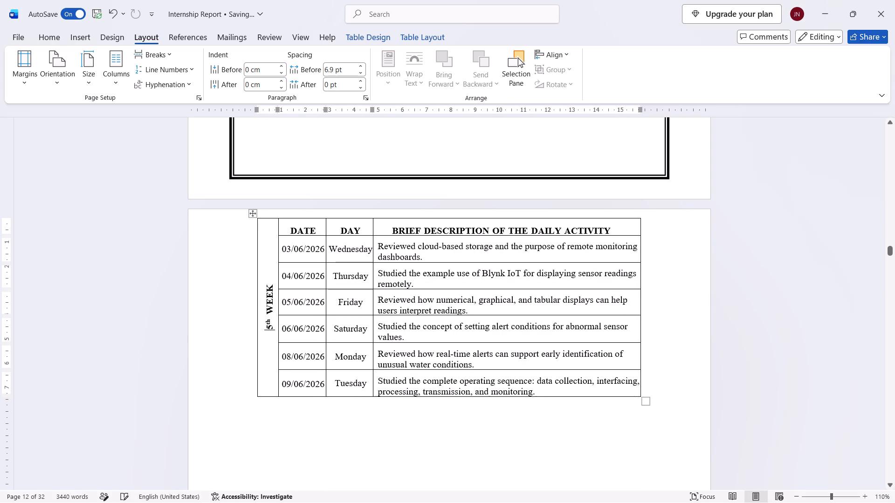
{"action": "scroll", "coordinate": [515, 325], "scroll_direction": "up", "scroll_amount": 1}
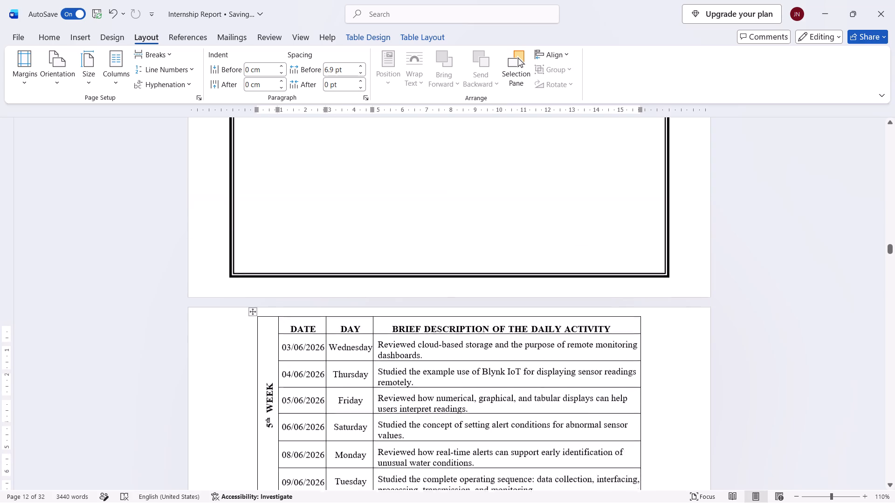
Resize the 4th WEEK activity table, reducing its height slightly and making it a little wider.
{"action": "scroll", "coordinate": [515, 325], "scroll_direction": "up", "scroll_amount": 4}
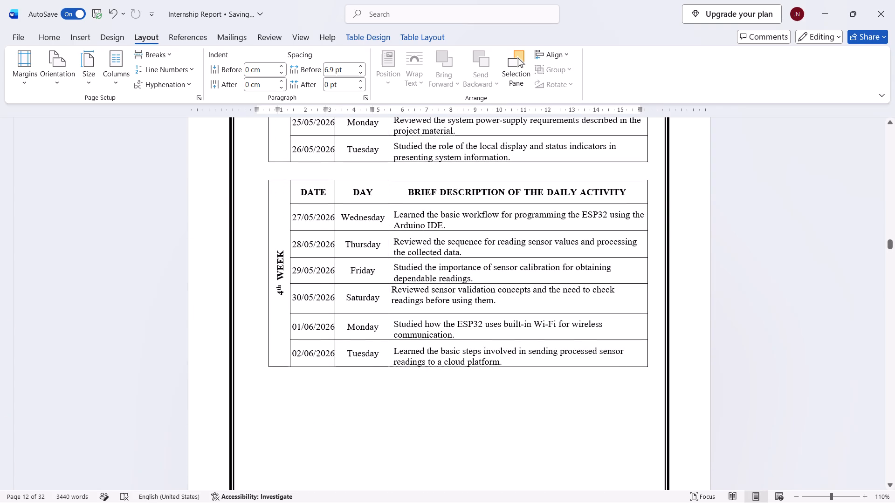
{"action": "left_click", "coordinate": [531, 317]}
{"action": "left_click_drag", "start_coordinate": [652, 370], "coordinate": [651, 357]}
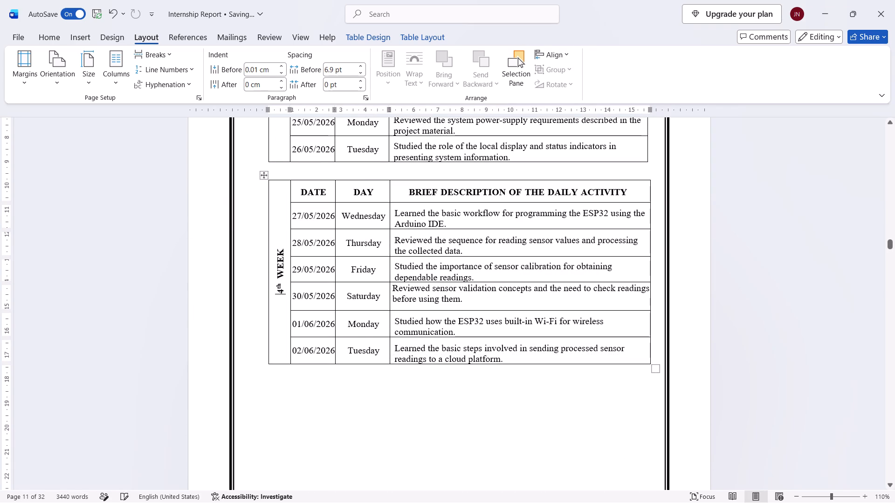
{"action": "left_click_drag", "start_coordinate": [653, 368], "coordinate": [651, 353]}
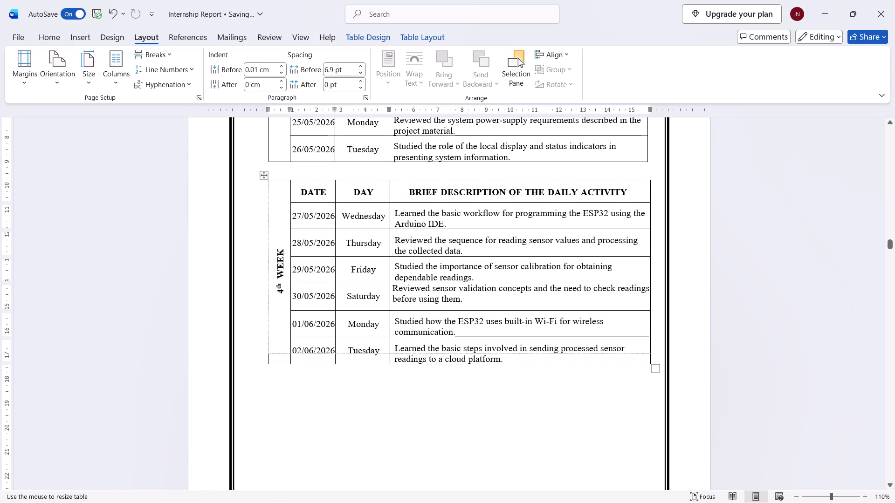
{"action": "left_click_drag", "start_coordinate": [651, 353], "coordinate": [651, 352]}
Move the 5th WEEK activity table from the following page up into the empty space below the 4th WEEK table.
{"action": "scroll", "coordinate": [568, 392], "scroll_direction": "down", "scroll_amount": 1}
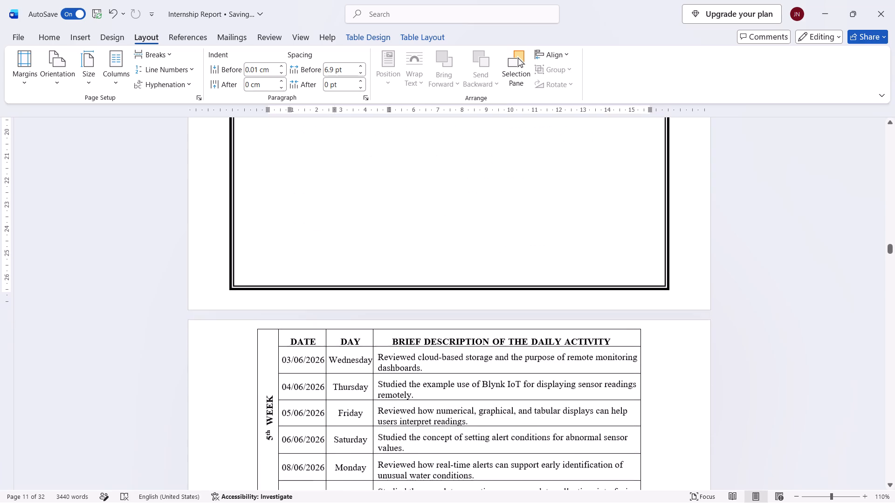
{"action": "scroll", "coordinate": [568, 392], "scroll_direction": "down", "scroll_amount": 1}
{"action": "left_click", "coordinate": [277, 426]}
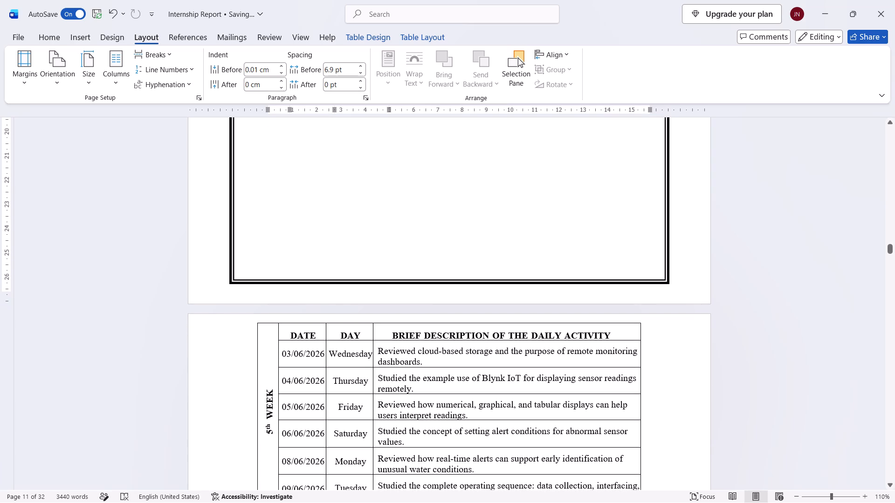
{"action": "left_click", "coordinate": [263, 343]}
{"action": "left_click_drag", "start_coordinate": [253, 319], "coordinate": [261, 286]}
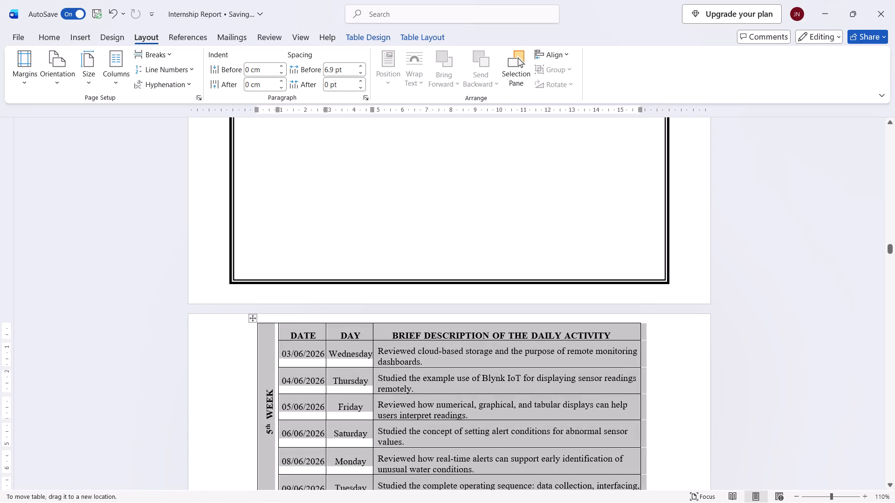
{"action": "left_click_drag", "start_coordinate": [261, 286], "coordinate": [260, 165]}
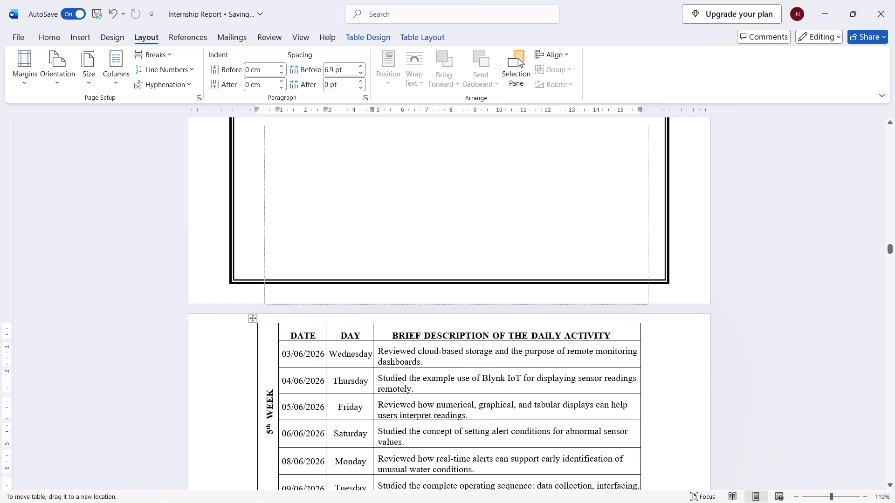
{"action": "left_click_drag", "start_coordinate": [260, 165], "coordinate": [261, 140]}
Reposition the 5th WEEK activity table directly beneath the 4th WEEK table, without overlap and whole within the same page border.
{"action": "scroll", "coordinate": [293, 265], "scroll_direction": "up", "scroll_amount": 1}
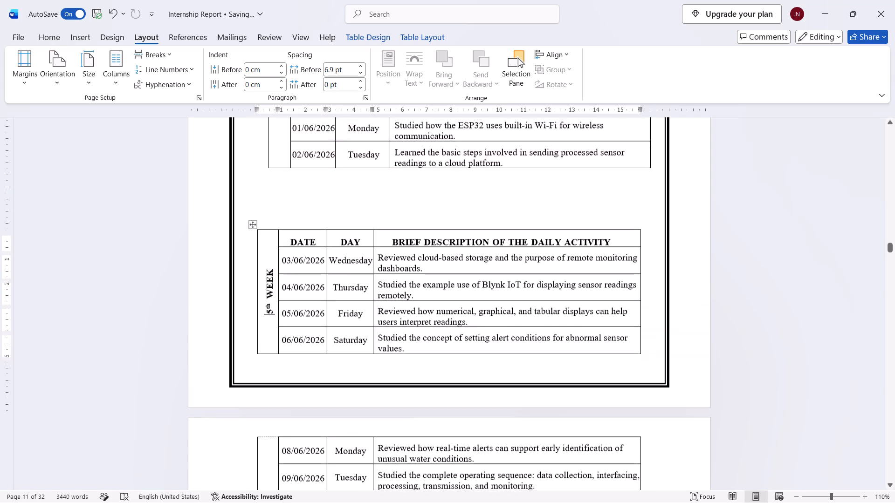
{"action": "scroll", "coordinate": [293, 265], "scroll_direction": "up", "scroll_amount": 1}
{"action": "left_click_drag", "start_coordinate": [254, 233], "coordinate": [267, 208]}
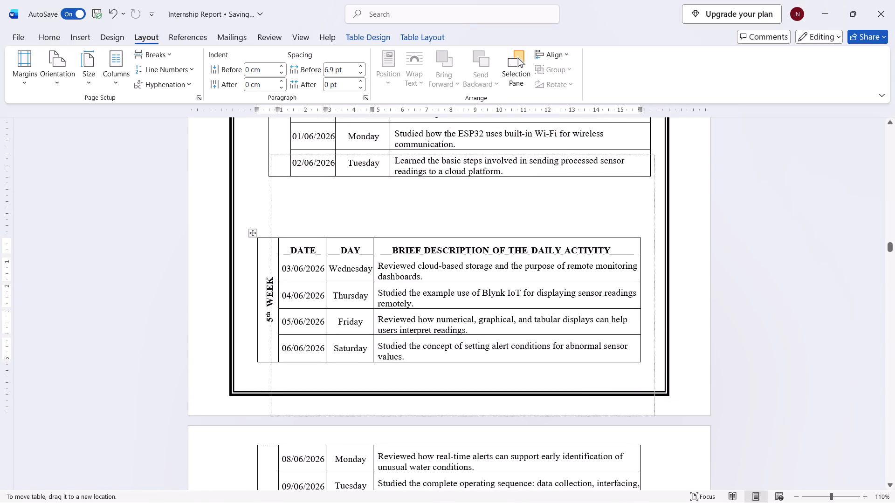
{"action": "left_click_drag", "start_coordinate": [267, 208], "coordinate": [265, 193]}
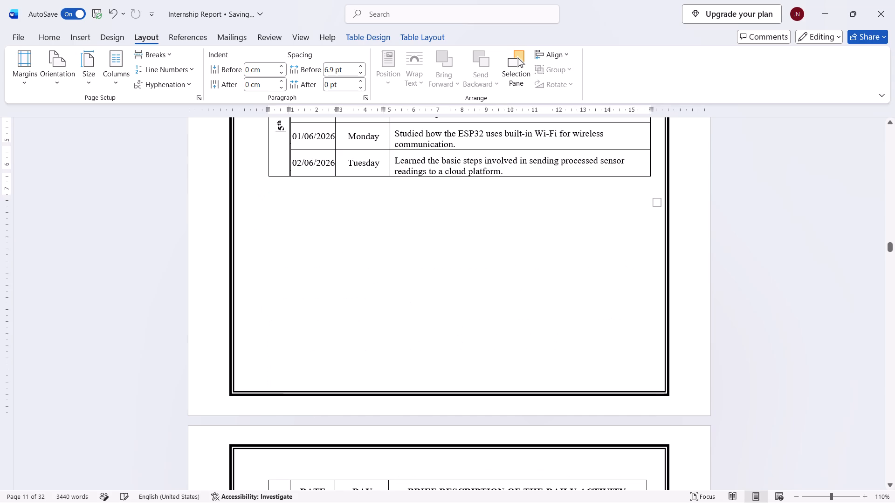
{"action": "scroll", "coordinate": [288, 153], "scroll_direction": "up", "scroll_amount": 1}
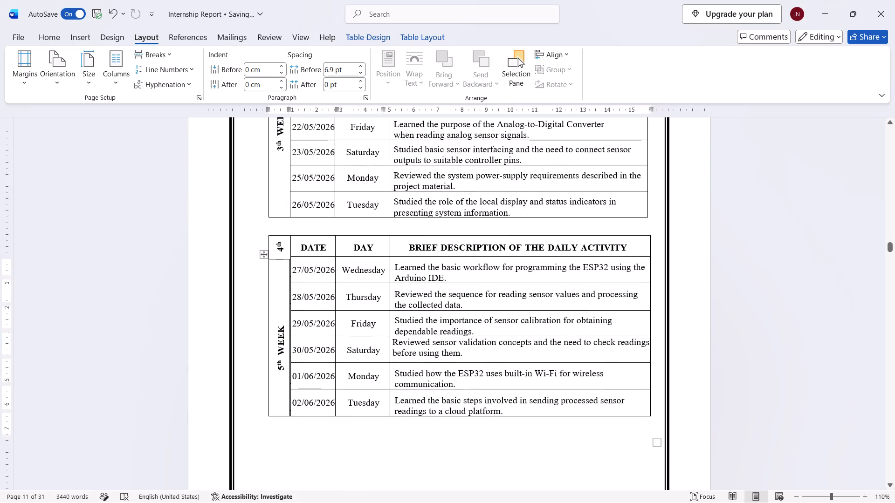
{"action": "left_click_drag", "start_coordinate": [264, 257], "coordinate": [265, 414]}
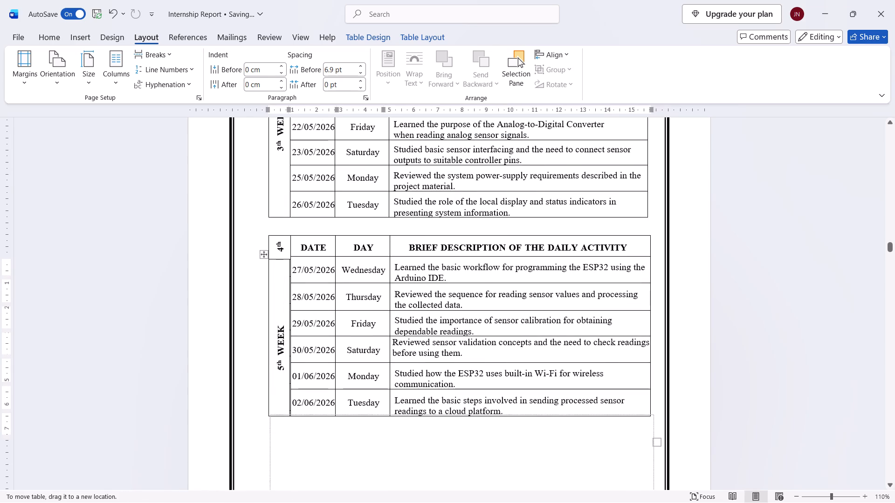
{"action": "left_click_drag", "start_coordinate": [265, 414], "coordinate": [265, 427]}
{"action": "scroll", "coordinate": [265, 427], "scroll_direction": "down", "scroll_amount": 1}
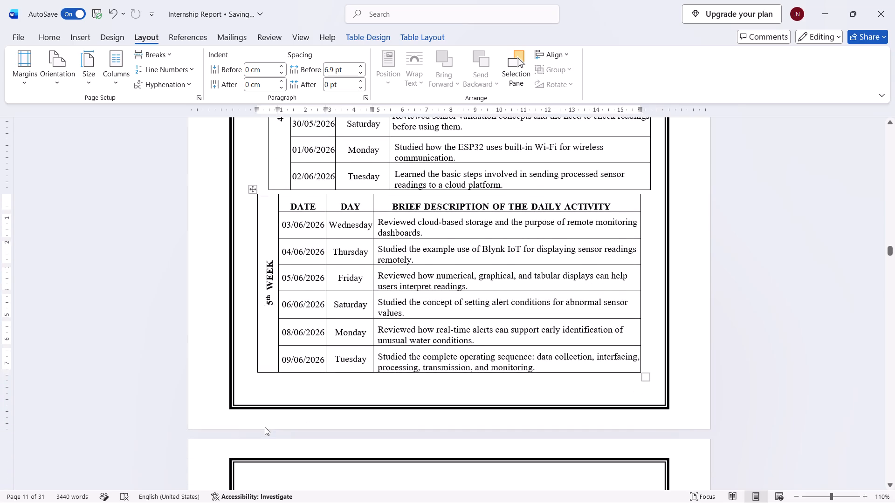
{"action": "scroll", "coordinate": [265, 427], "scroll_direction": "down", "scroll_amount": 1}
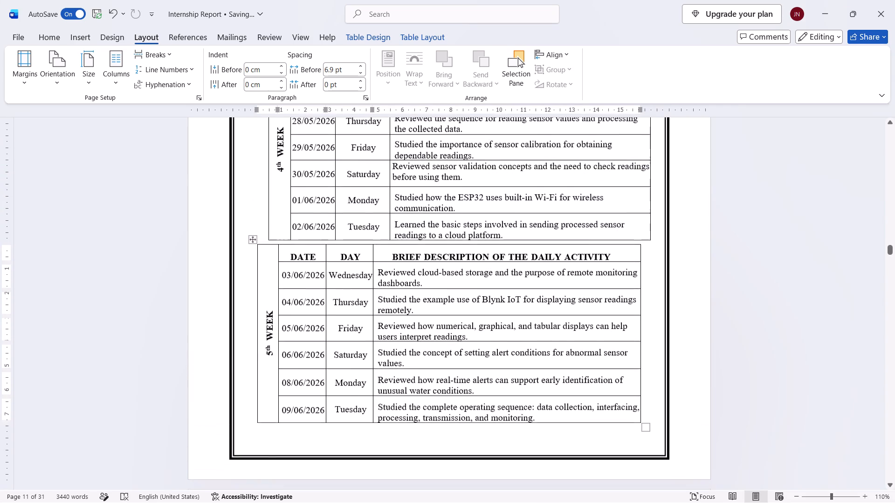
{"action": "scroll", "coordinate": [265, 427], "scroll_direction": "down", "scroll_amount": 1}
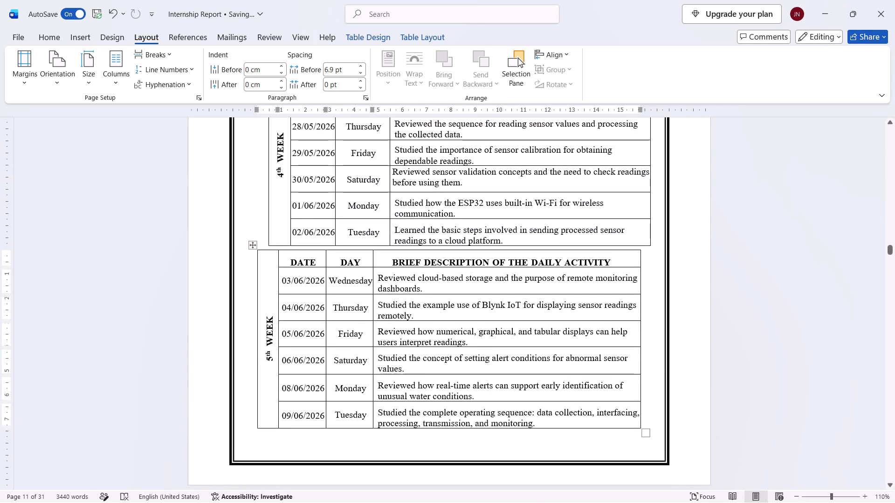
Try to shift the 5th WEEK activity table slightly right and down to line up with the 4th WEEK table's left edge.
{"action": "left_click_drag", "start_coordinate": [253, 246], "coordinate": [264, 254]}
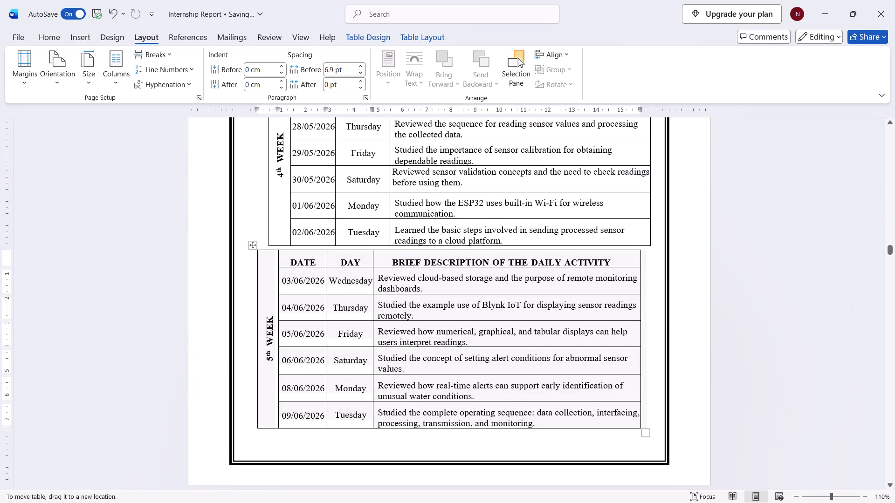
{"action": "left_click_drag", "start_coordinate": [264, 254], "coordinate": [265, 255]}
{"action": "left_click", "coordinate": [250, 258]}
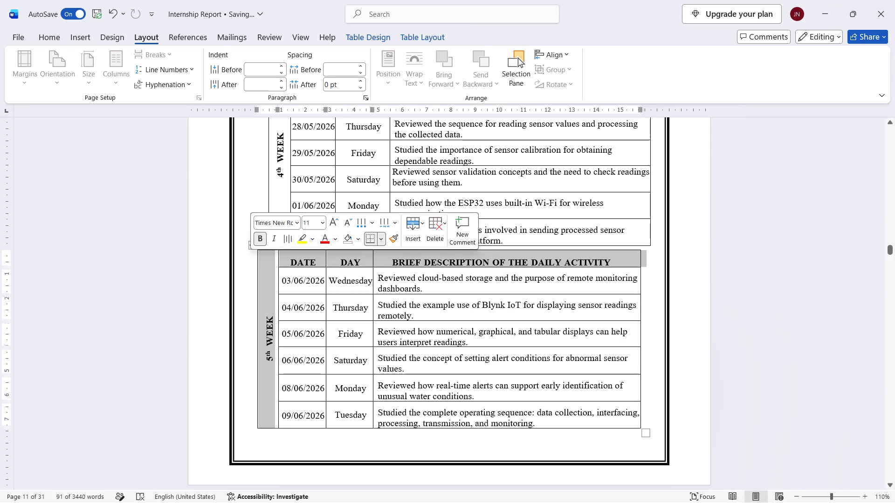
{"action": "left_click", "coordinate": [250, 258]}
{"action": "left_click", "coordinate": [250, 258]}
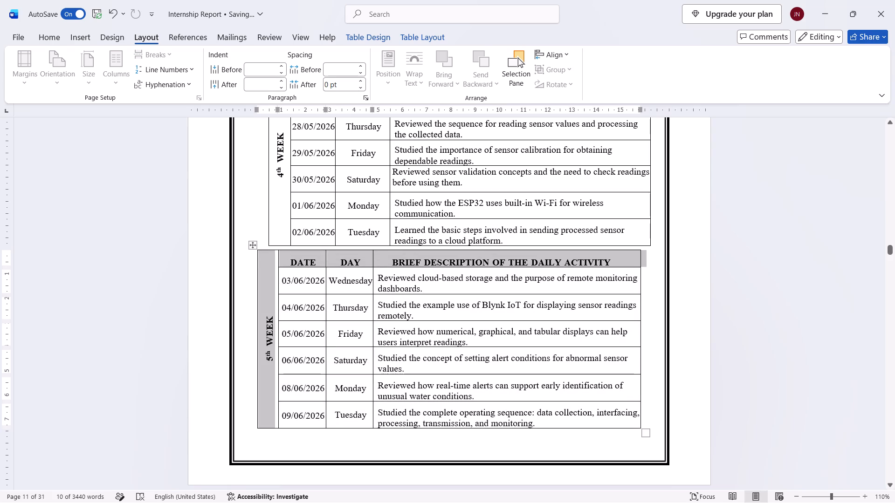
{"action": "left_click", "coordinate": [266, 265]}
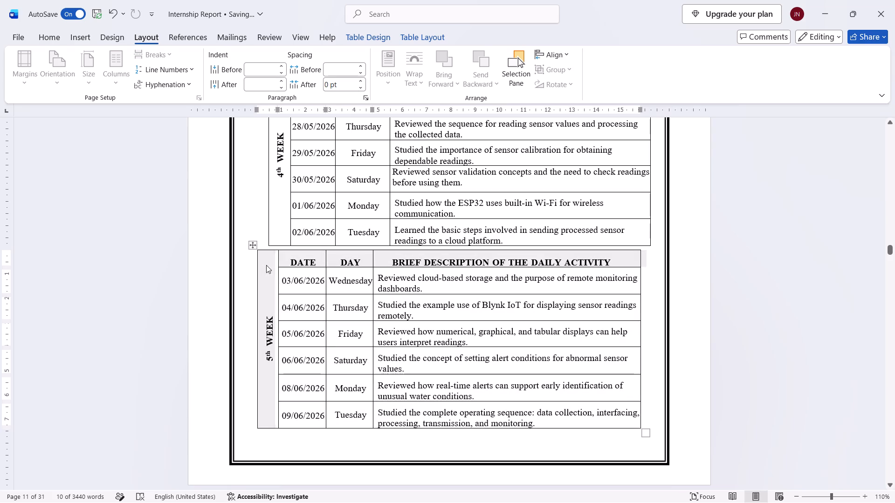